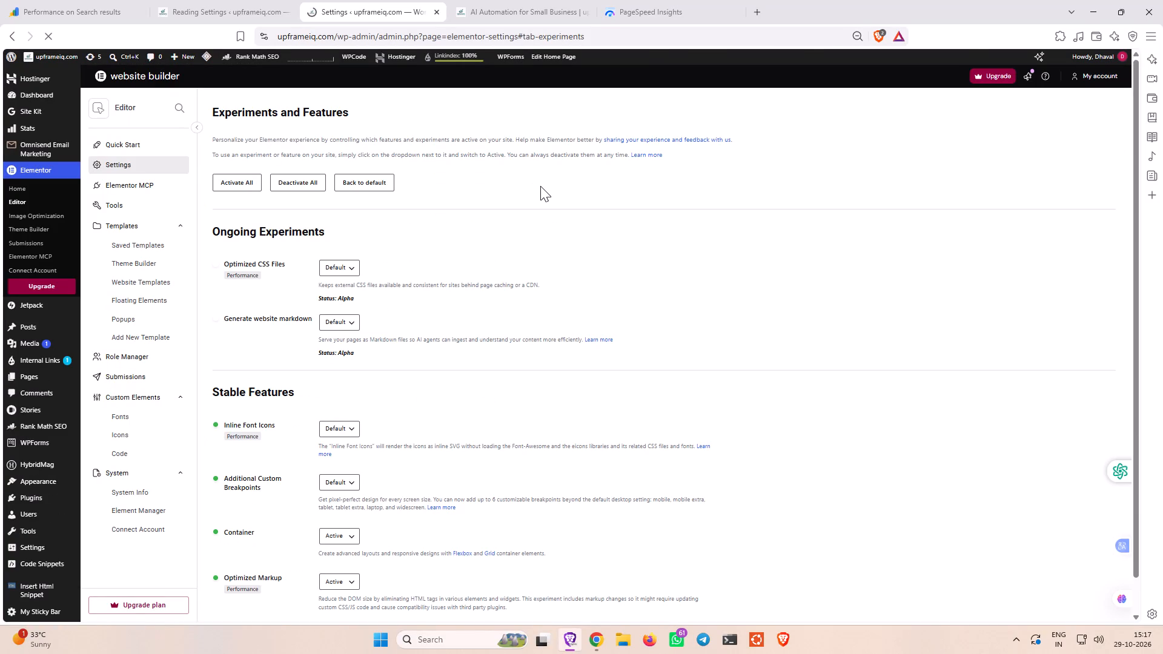
Reload the upframeiq.com homepage, check its layout from the hero through the articles and contact form to the Authors Bio, and reload again.
click(513, 16)
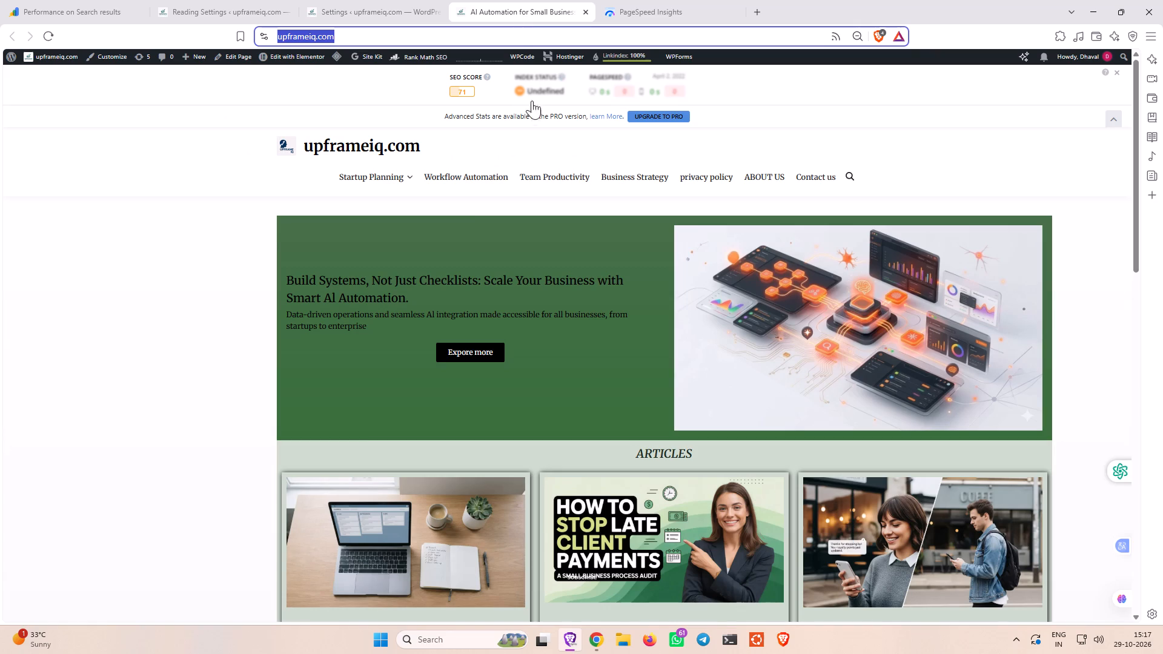
right_click(256, 229)
click(289, 282)
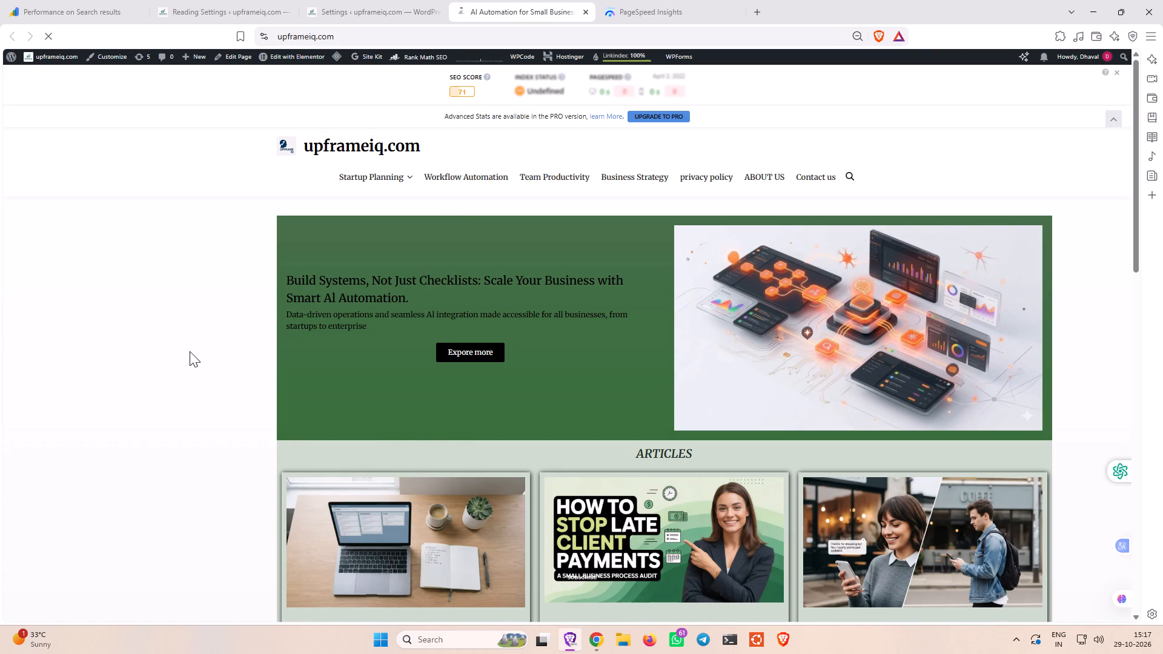
scroll(290, 397, down, 3)
scroll(397, 420, down, 2)
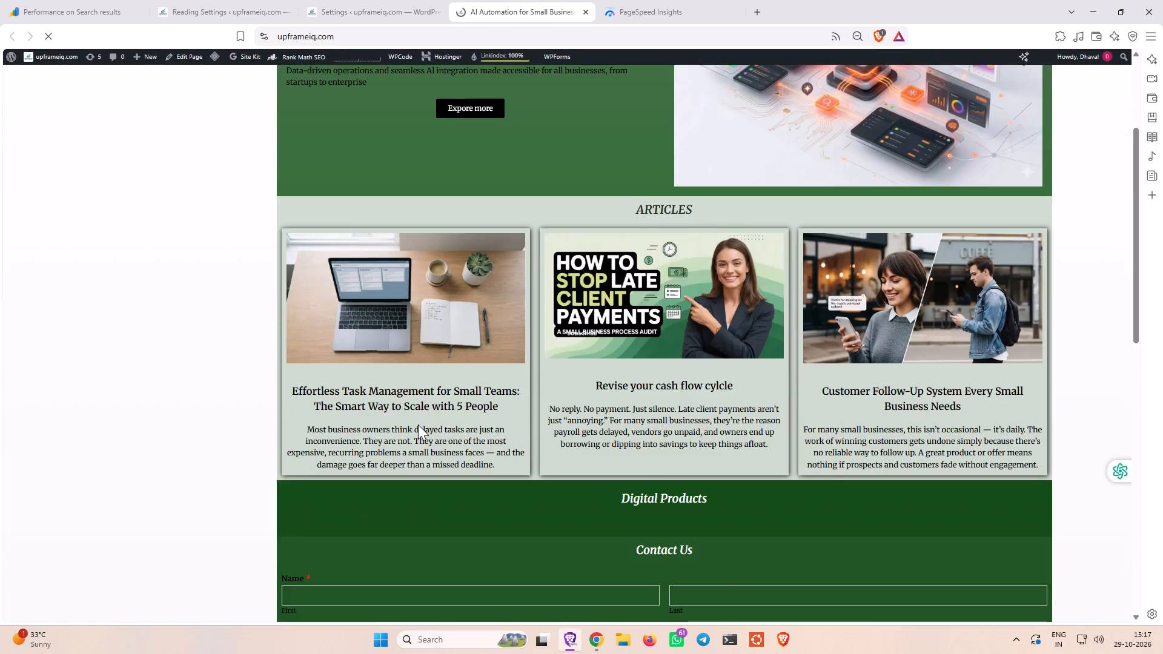
scroll(418, 424, down, 10)
scroll(436, 486, down, 6)
scroll(437, 493, up, 9)
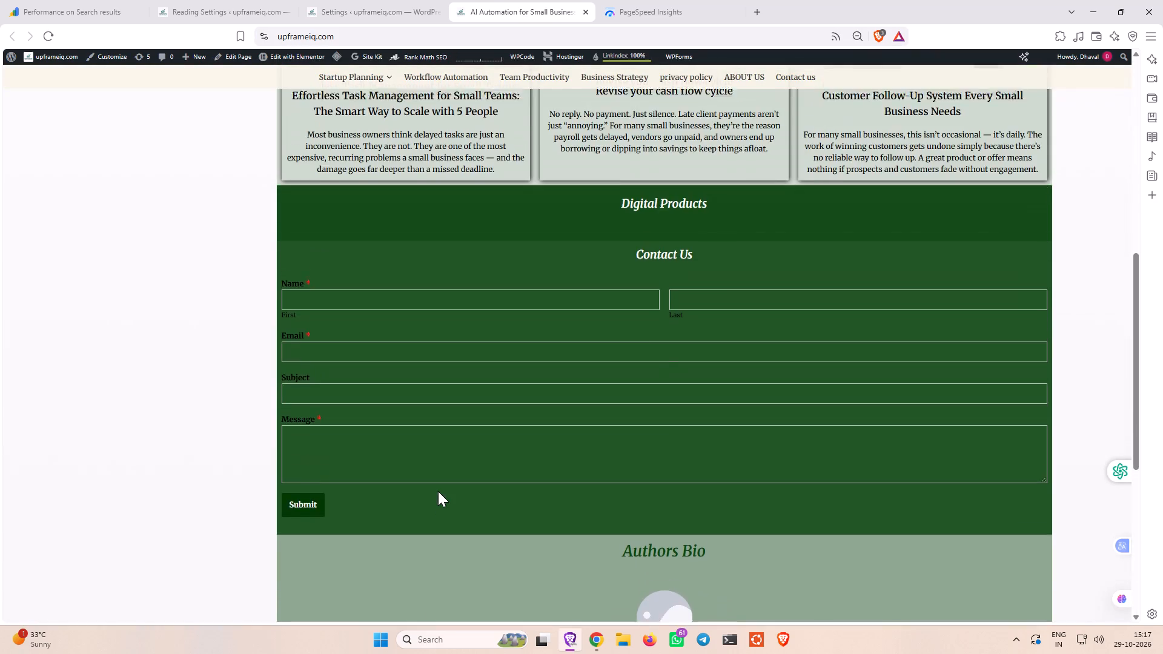
scroll(438, 491, up, 15)
right_click(202, 296)
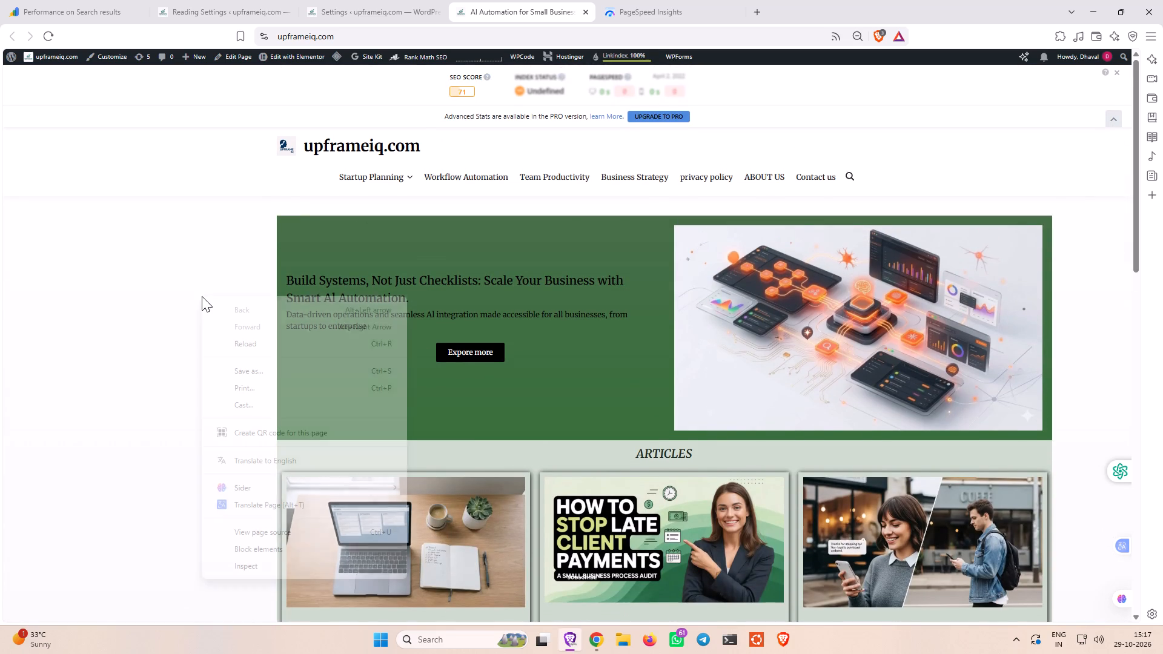
click(226, 341)
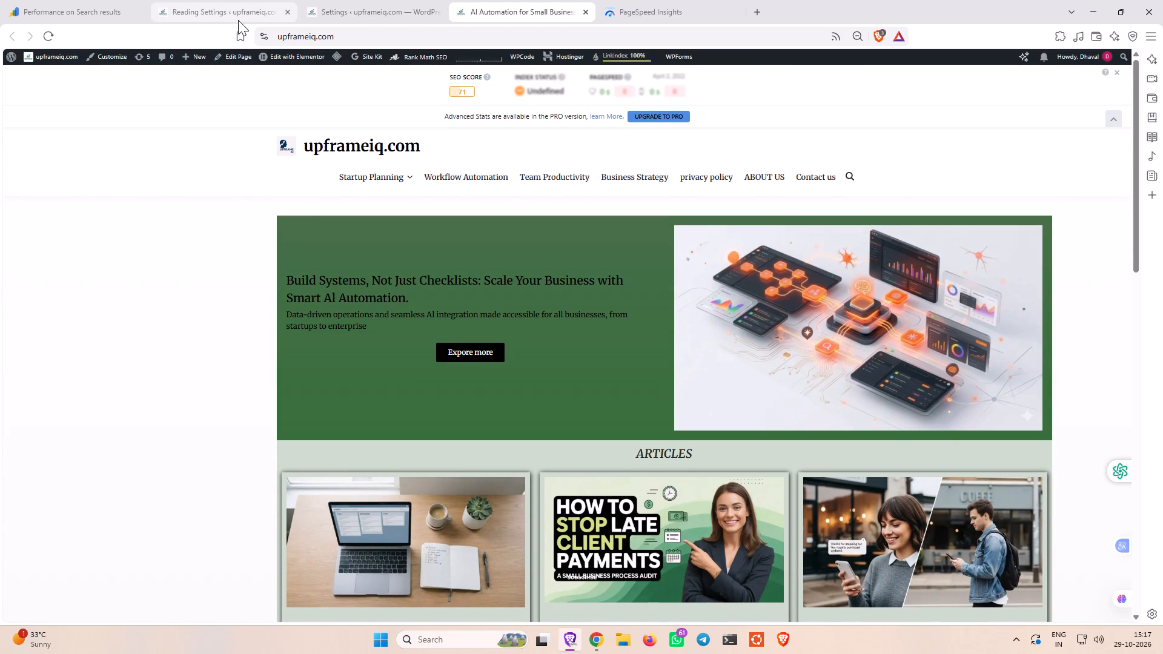
Look through the site's Reading Settings, from the homepage display options down to Related posts.
click(238, 19)
scroll(268, 303, down, 4)
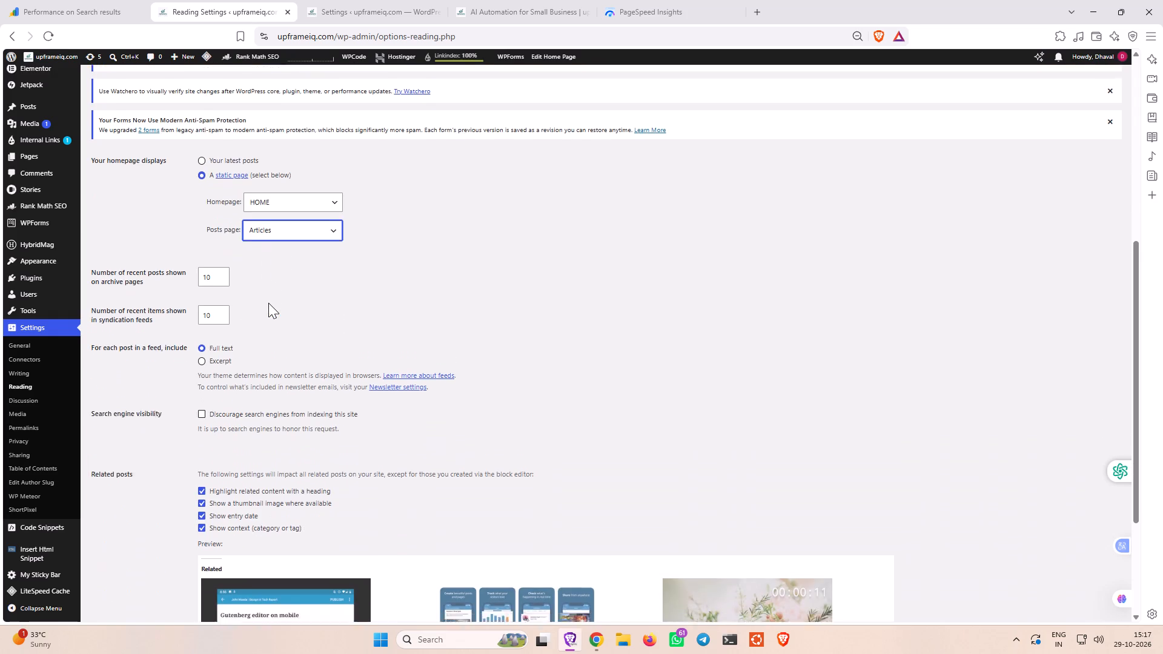
scroll(268, 303, down, 2)
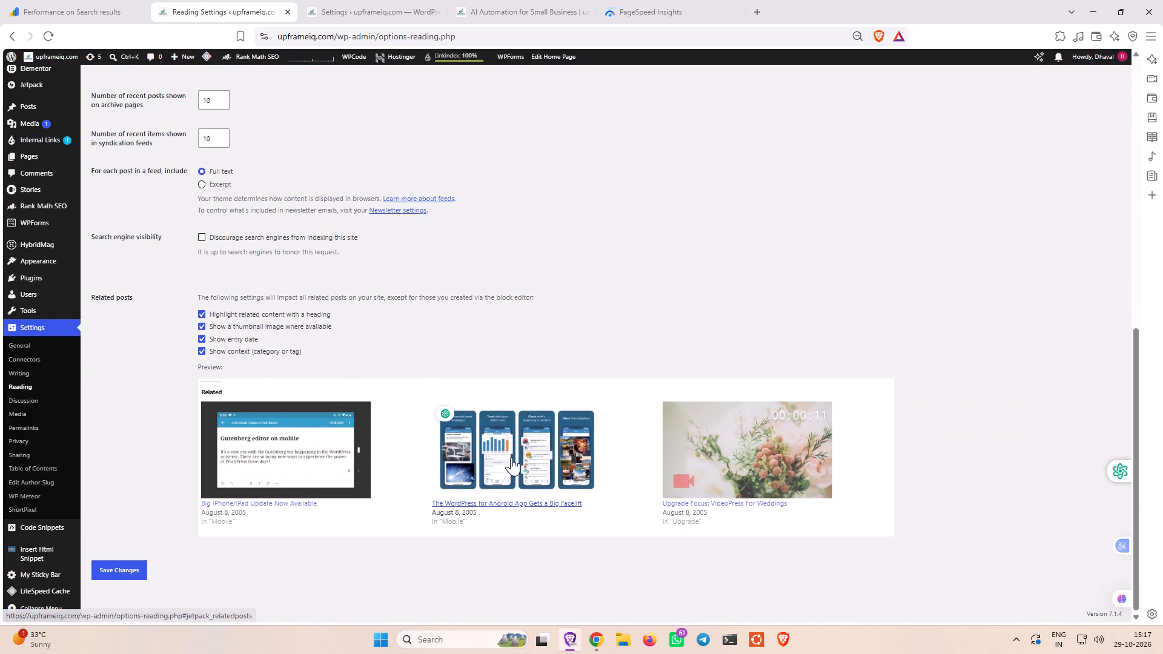
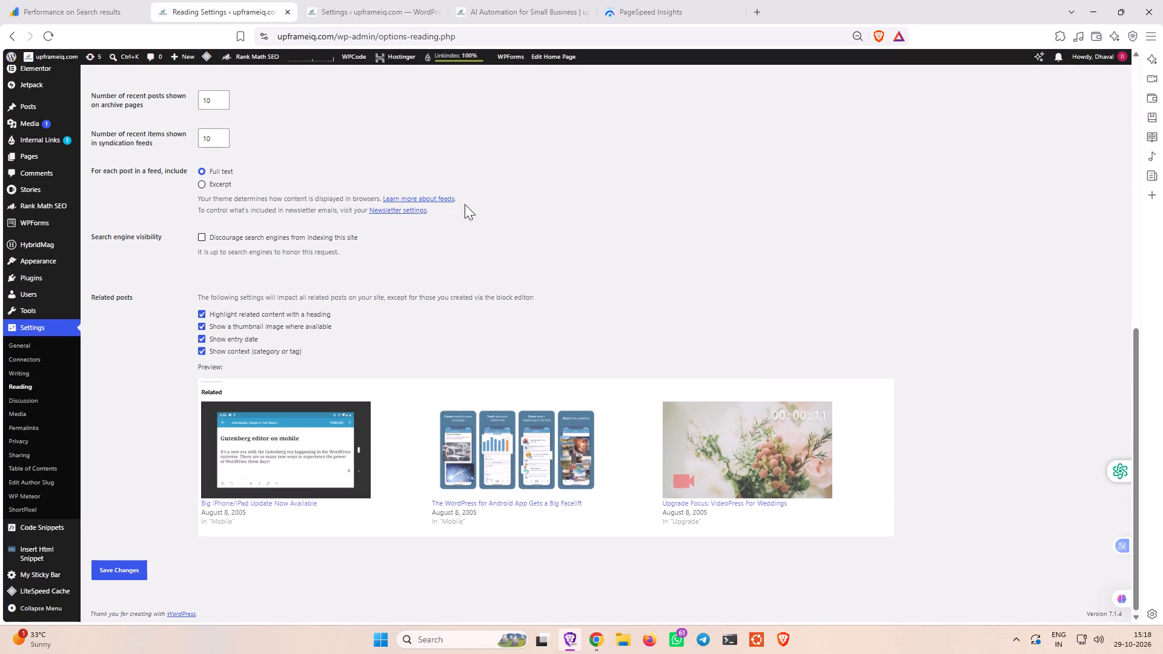
Review Elementor's Performance settings, checking the choices for Optimized Image Loading, Optimized Gutenberg Loading, Load Google Fonts Locally and Element Cache.
click(359, 12)
scroll(349, 308, down, 5)
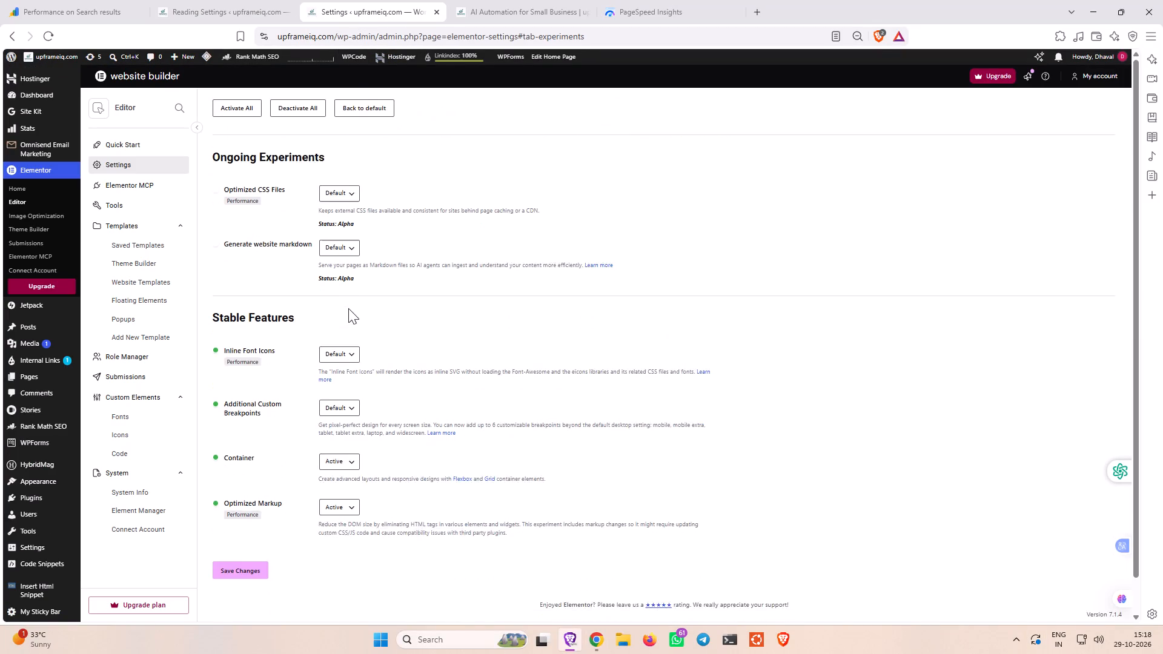
scroll(338, 296, up, 3)
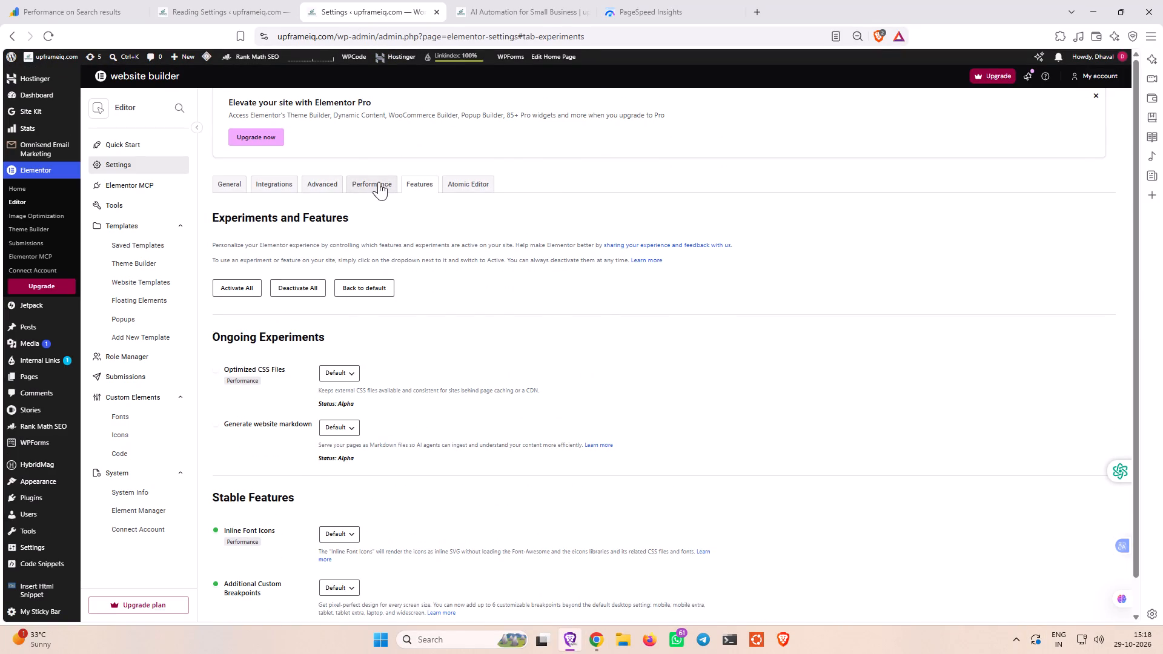
click(379, 182)
scroll(385, 251, down, 3)
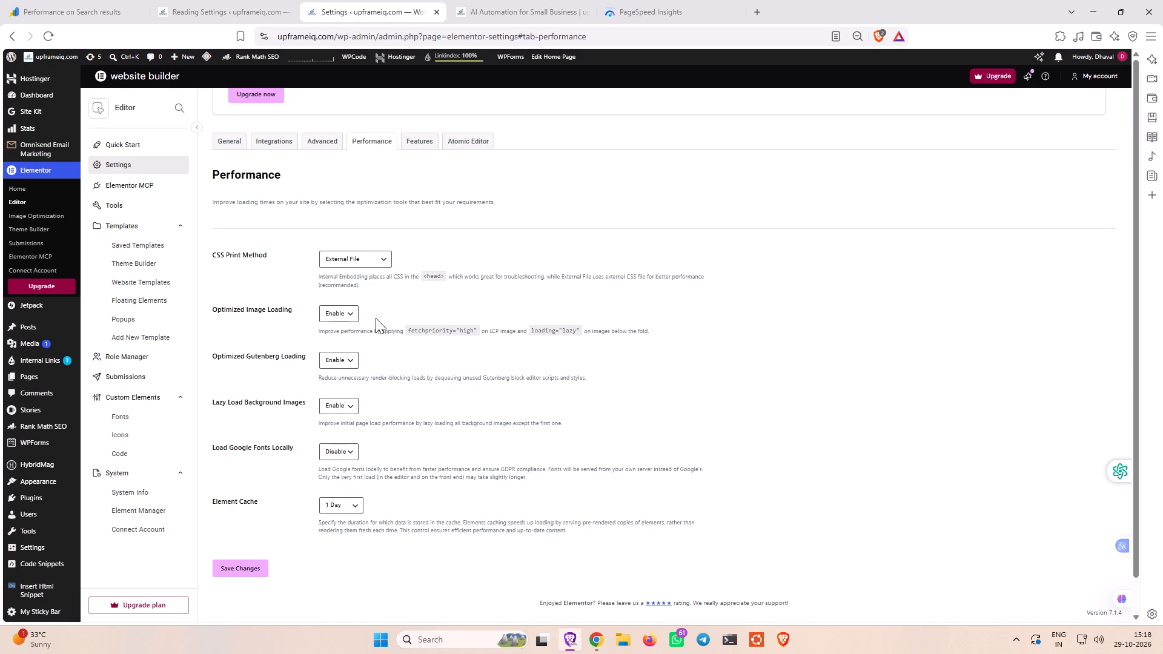
click(353, 315)
click(351, 315)
click(340, 358)
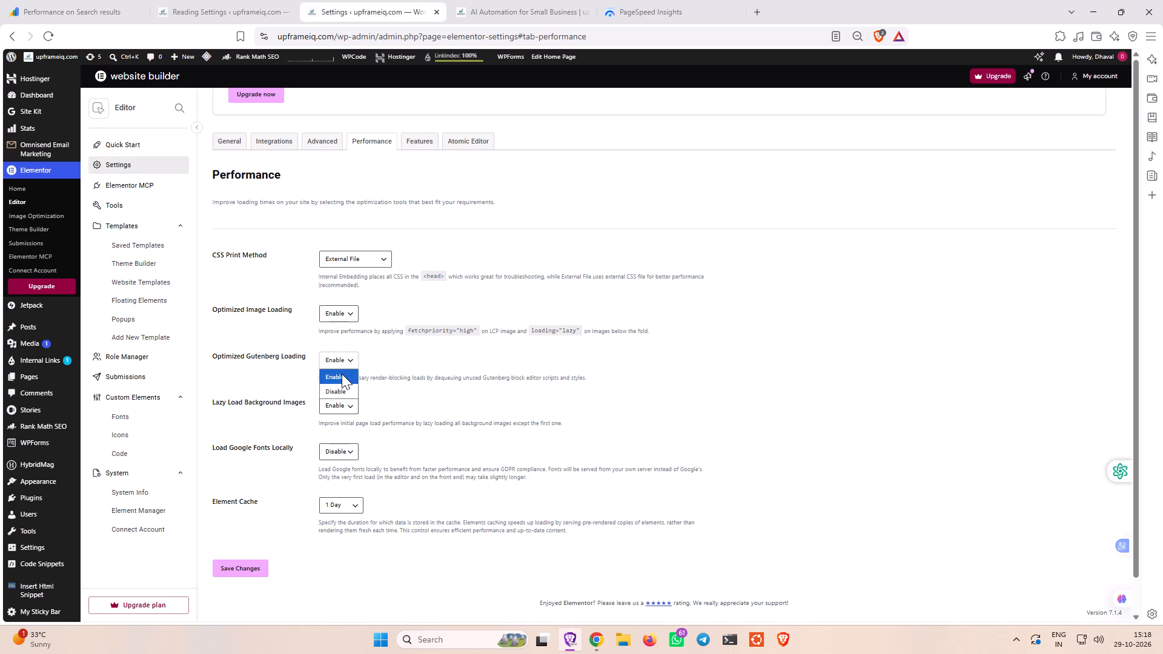
click(342, 374)
click(348, 453)
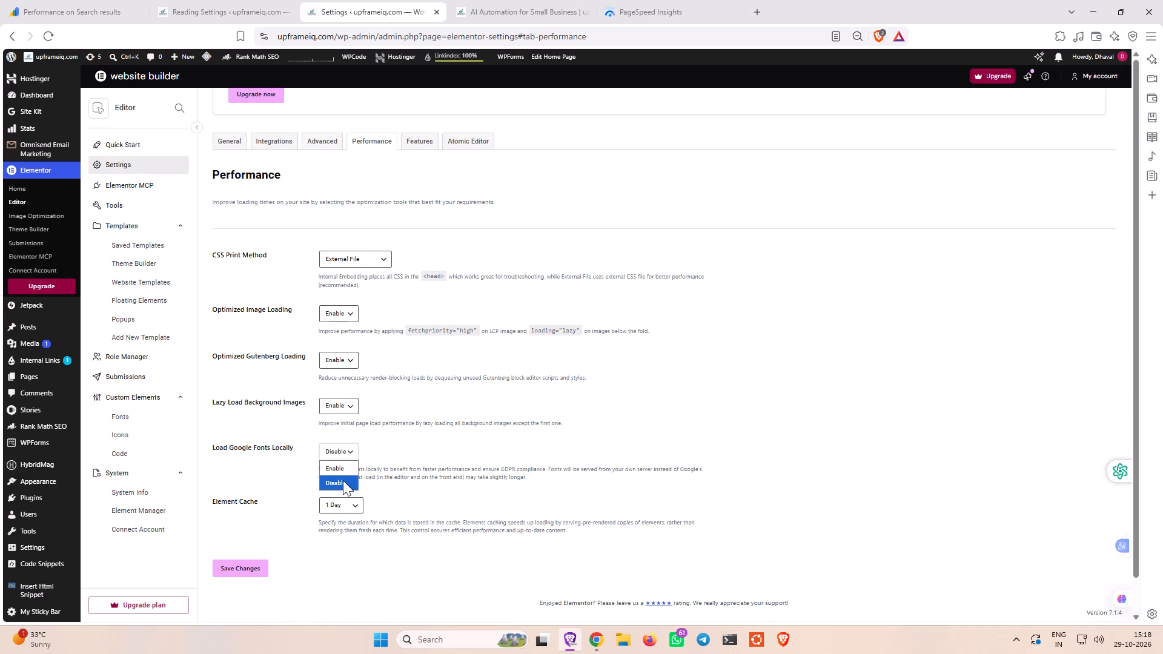
click(351, 448)
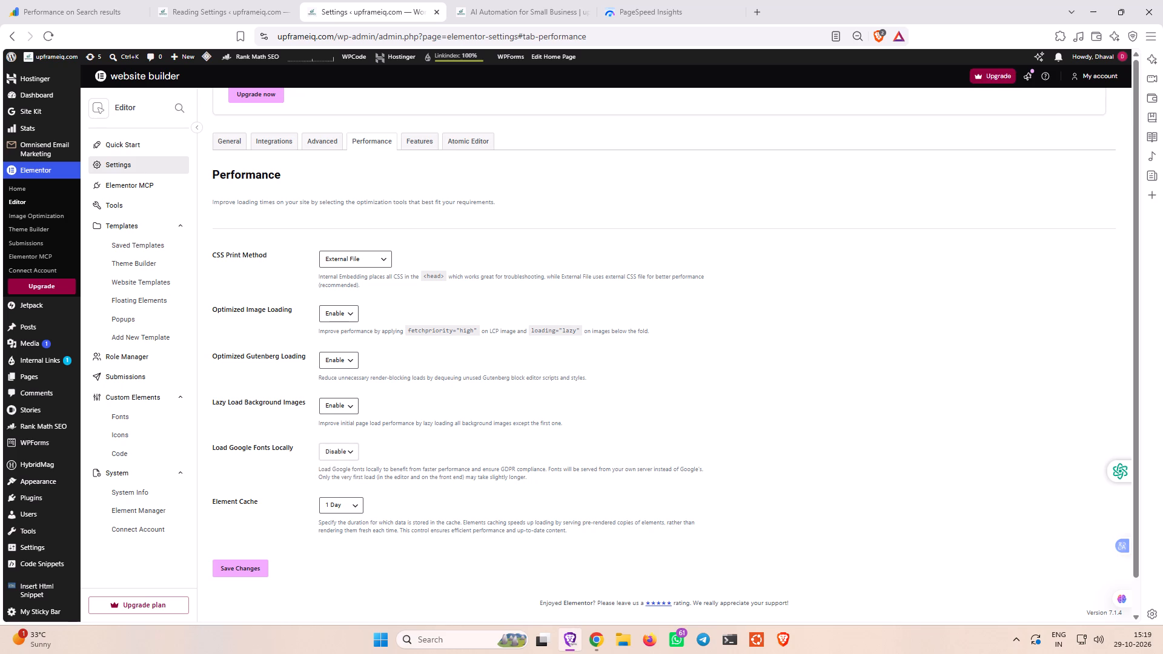
click(355, 504)
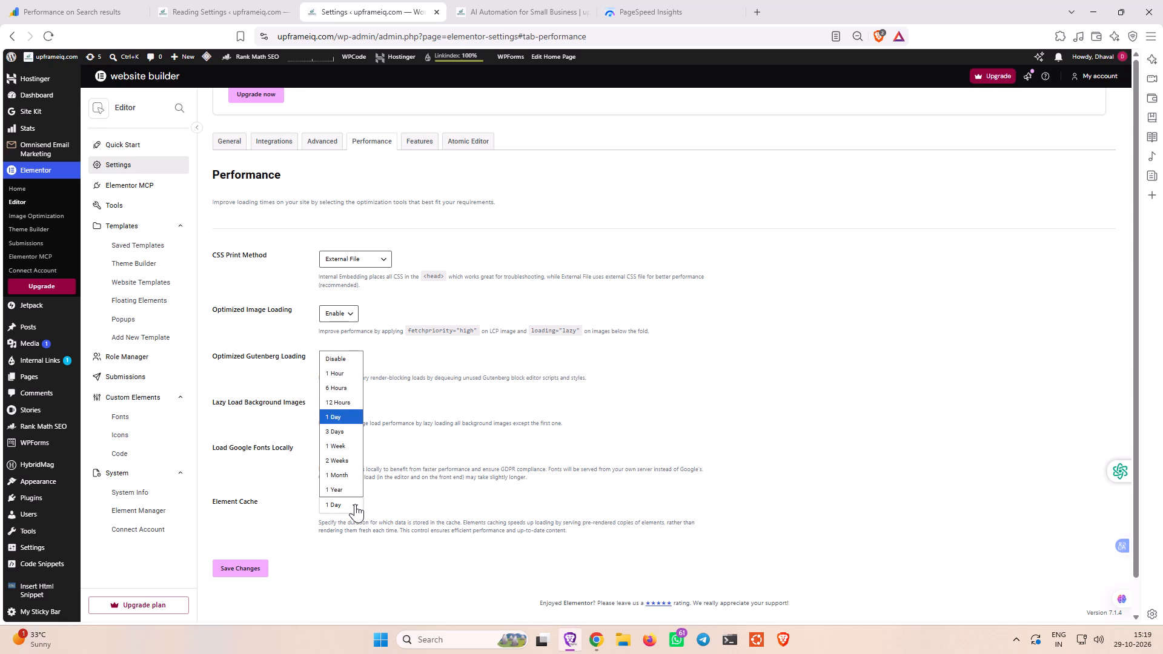
click(355, 504)
scroll(306, 457, down, 5)
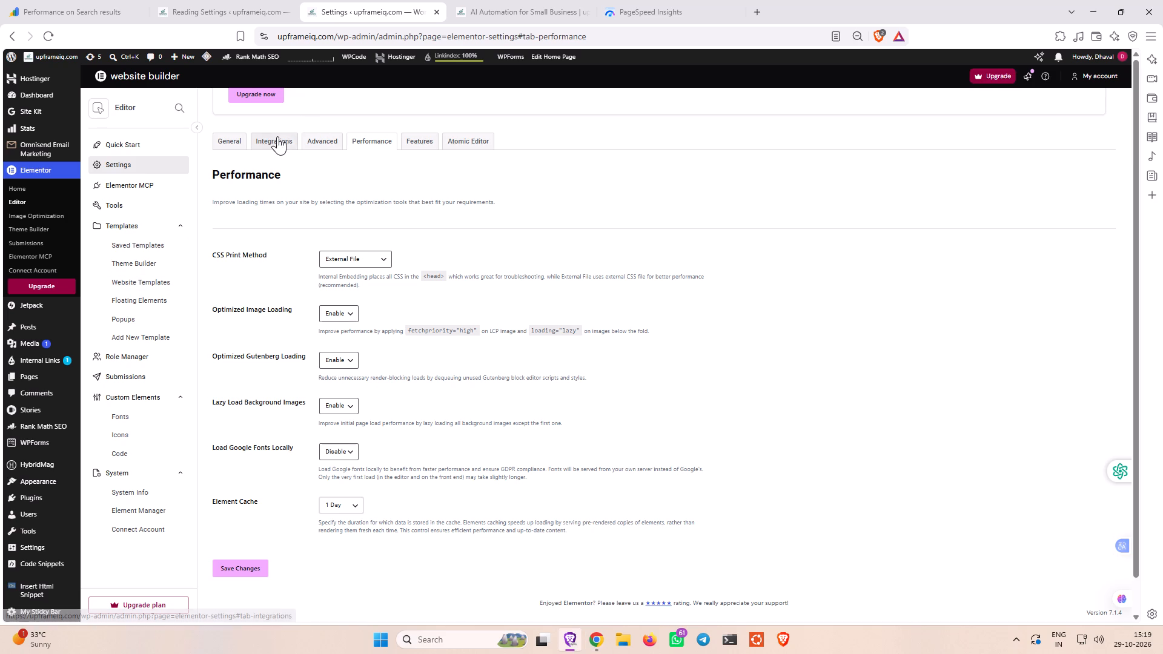
Look through Elementor's General, Integrations and Advanced settings and the plugin notices at the top of the page.
click(237, 140)
scroll(296, 353, down, 2)
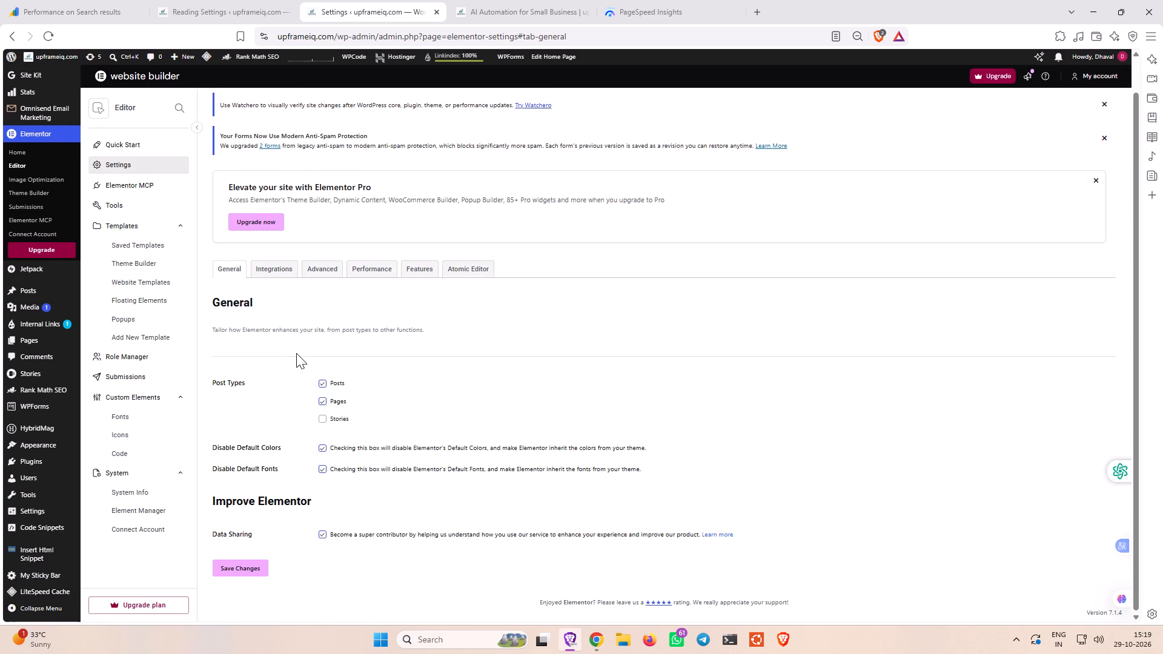
scroll(274, 348, down, 4)
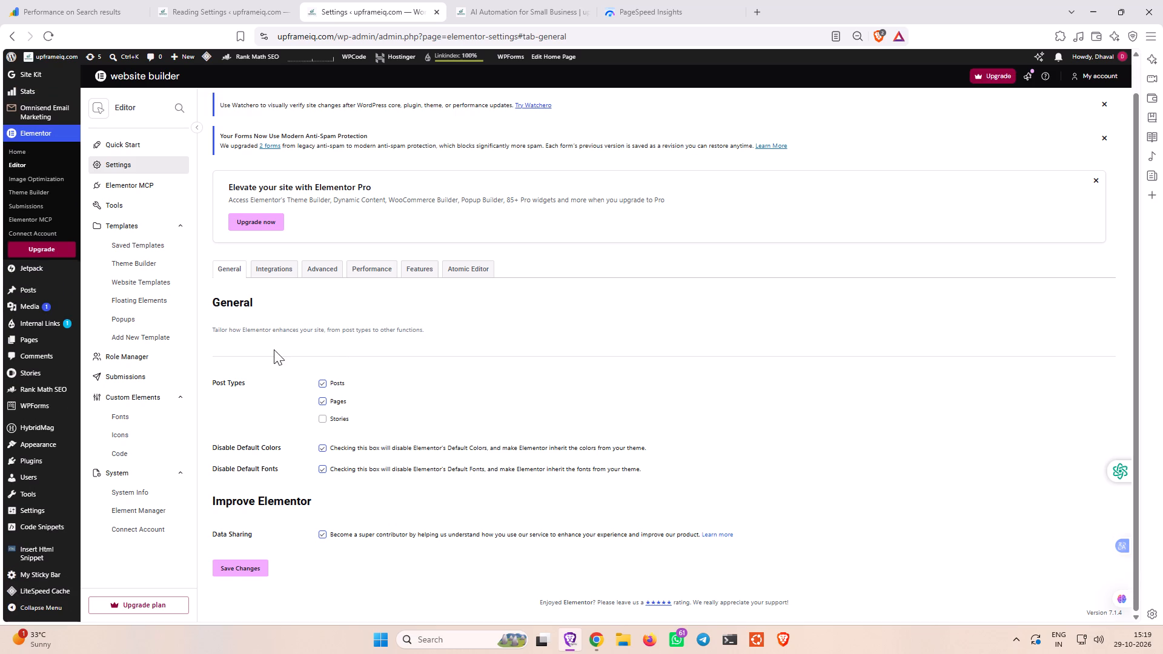
click(282, 271)
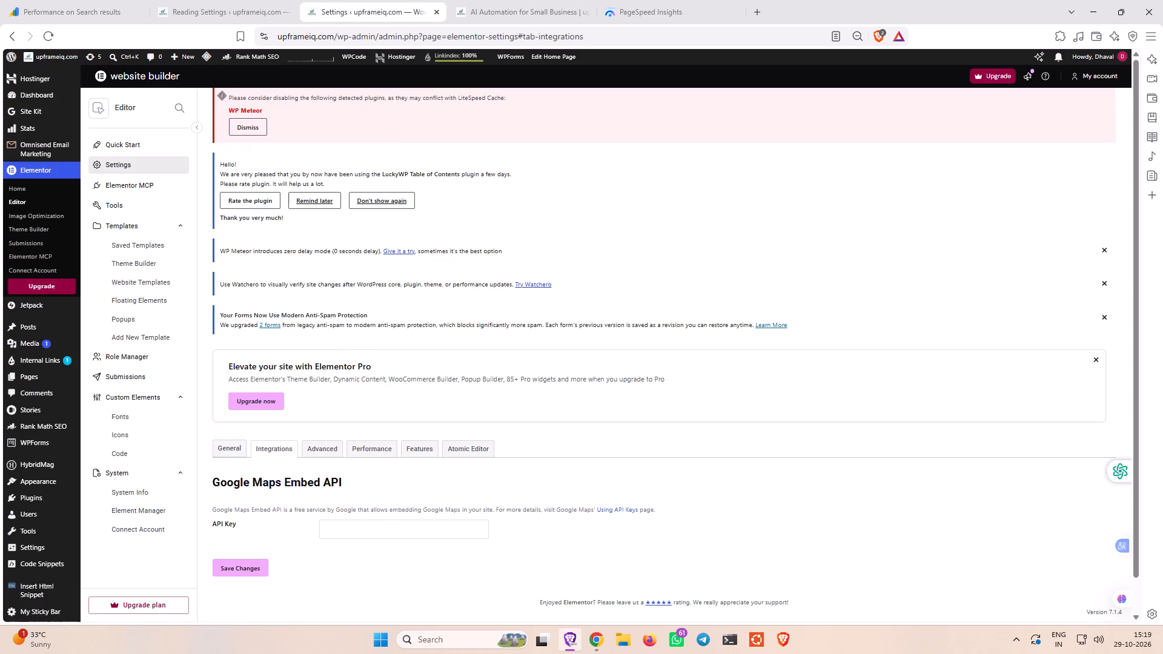
click(328, 452)
scroll(329, 442, down, 4)
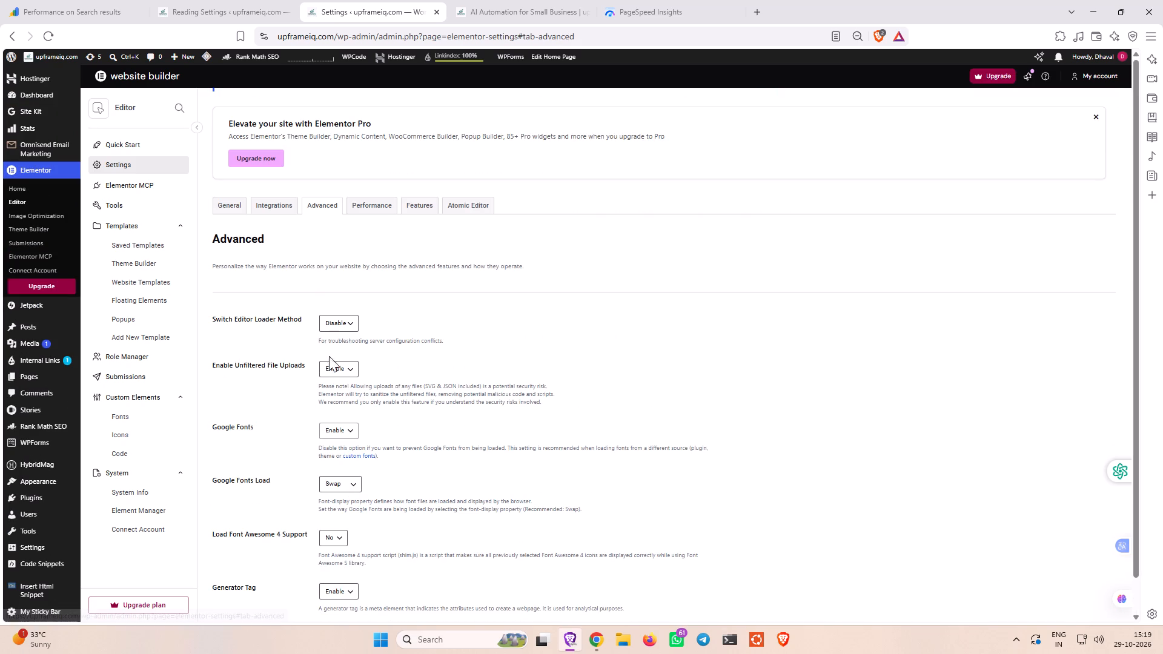
scroll(98, 279, up, 3)
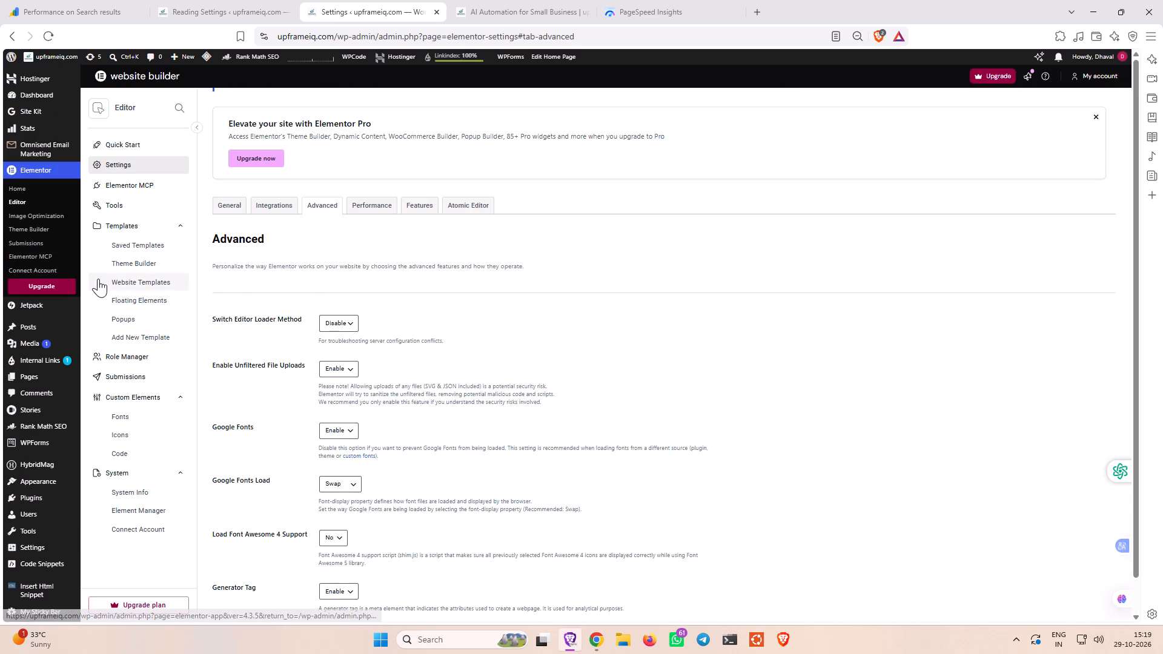
scroll(98, 279, up, 1)
scroll(271, 271, up, 9)
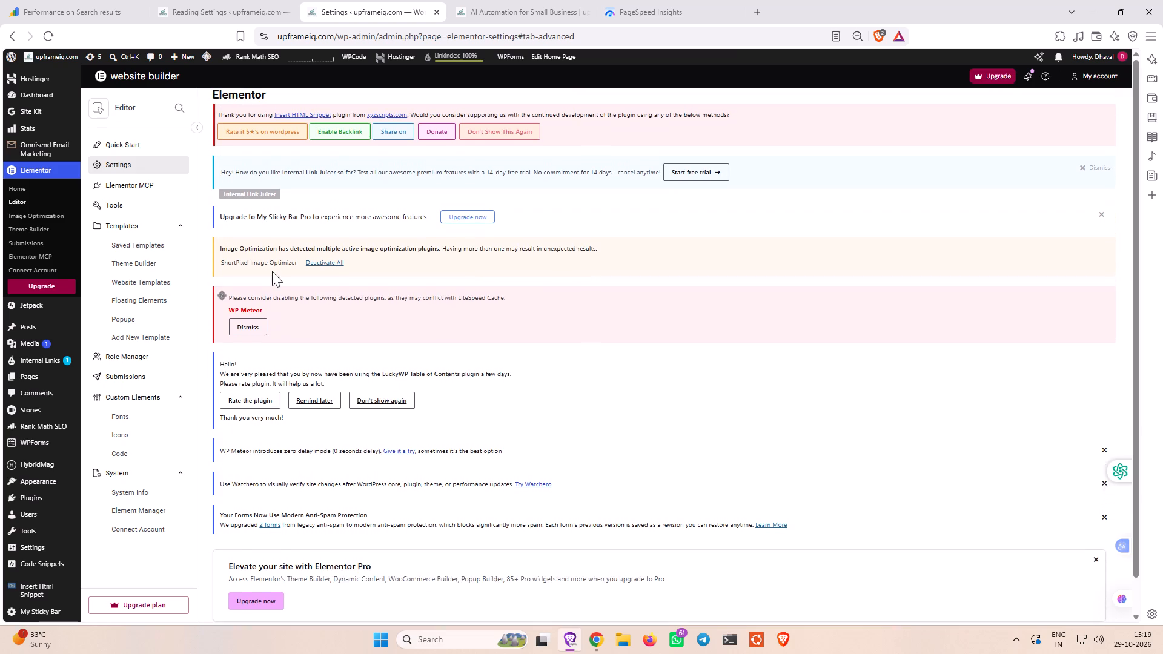
scroll(30, 338, down, 3)
scroll(39, 557, down, 2)
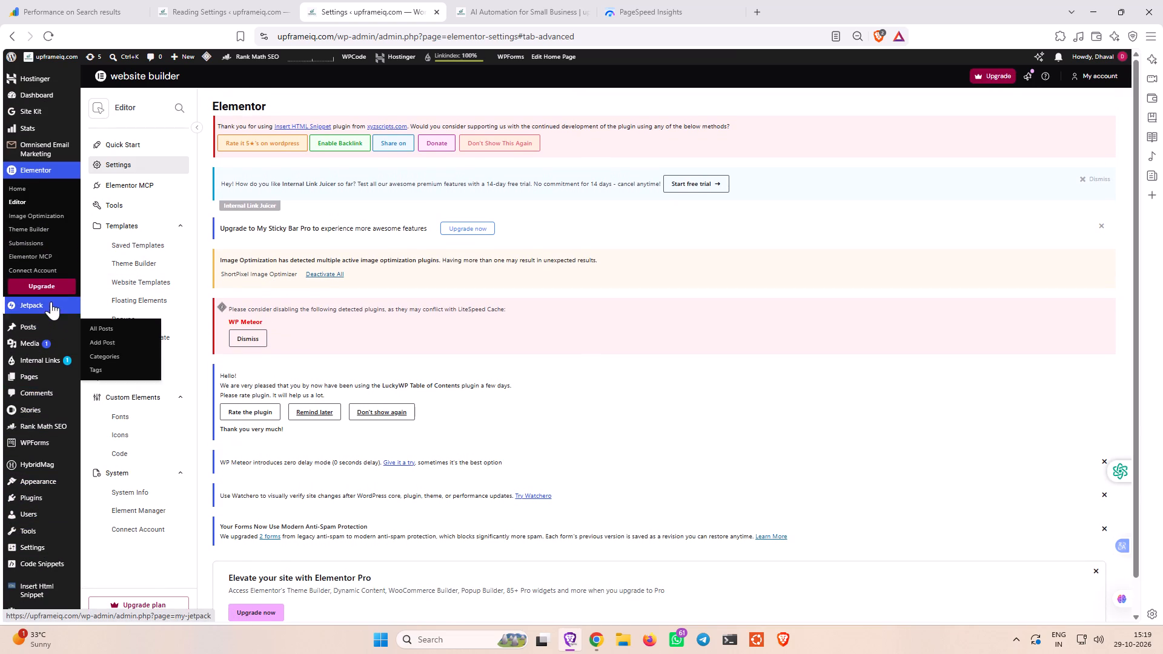
scroll(31, 167, up, 2)
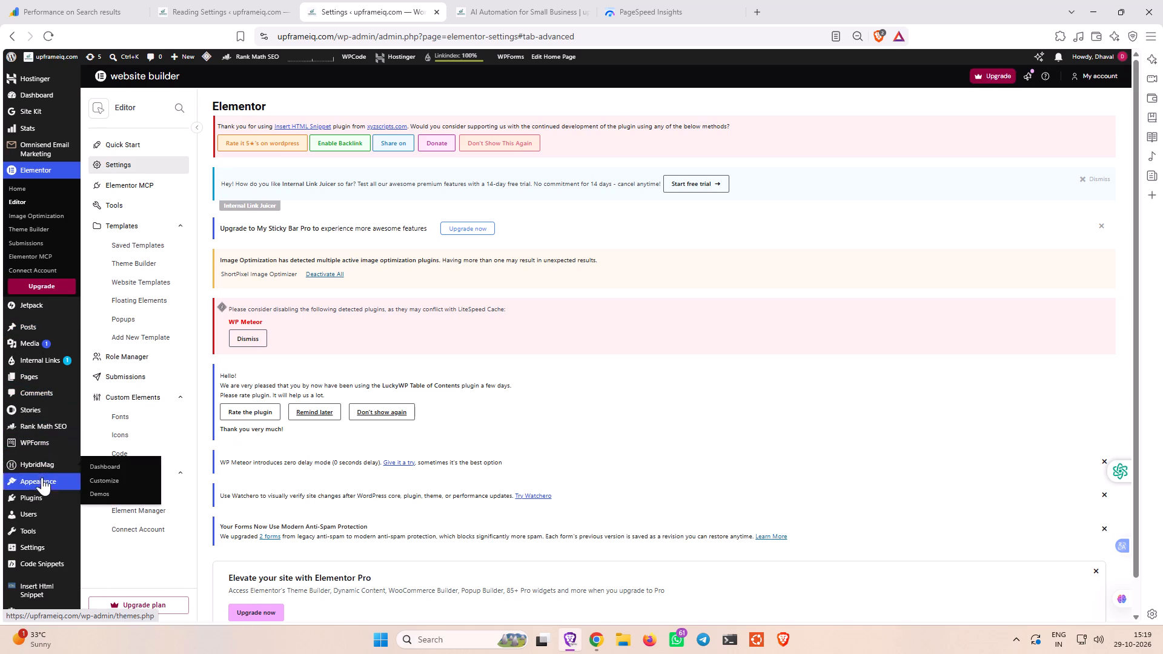
Find LiteSpeed Cache among the installed plugins, open its settings and look over the Cache Control Settings.
click(42, 494)
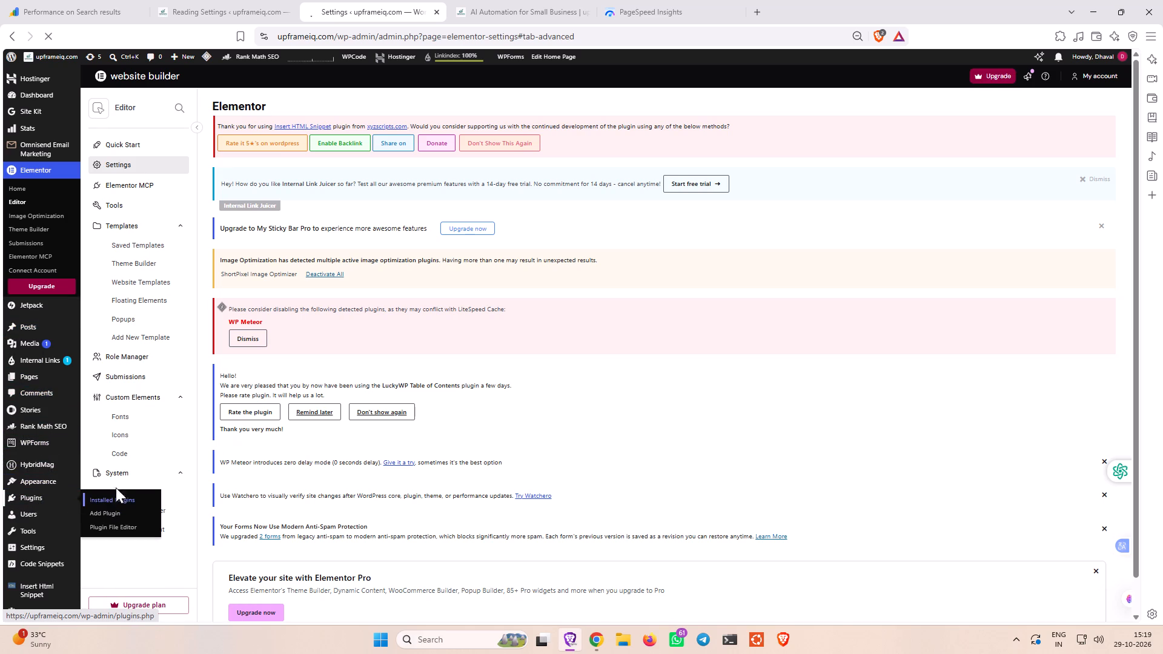
scroll(217, 445, down, 6)
scroll(245, 388, down, 4)
scroll(265, 252, down, 3)
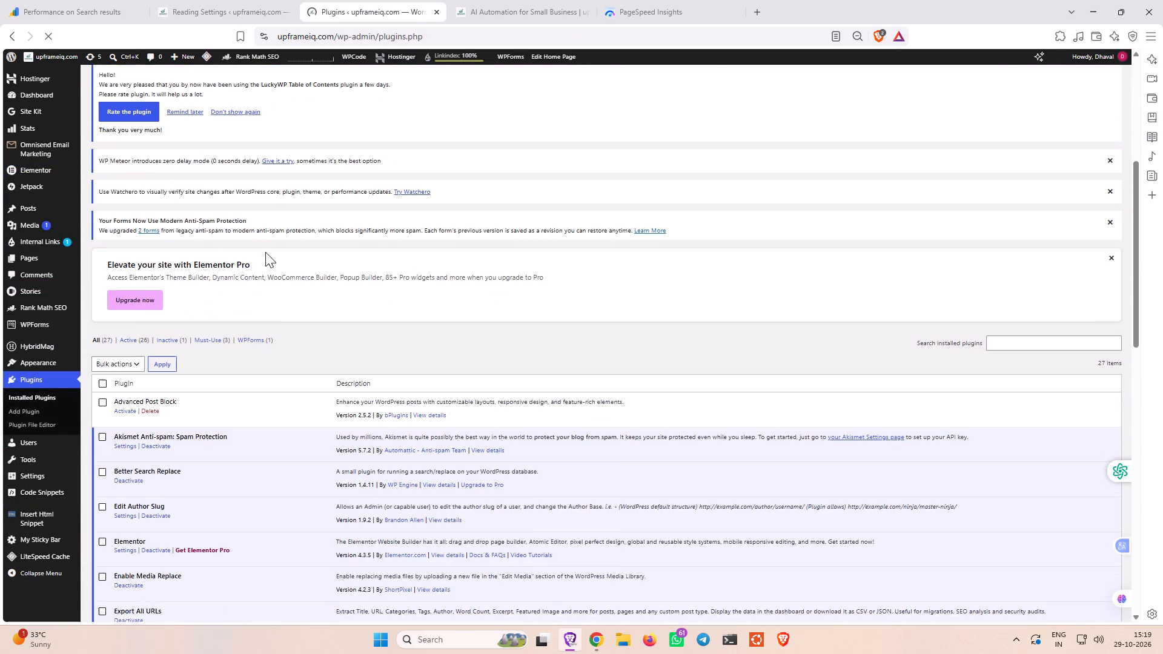
scroll(265, 252, down, 4)
scroll(185, 427, down, 3)
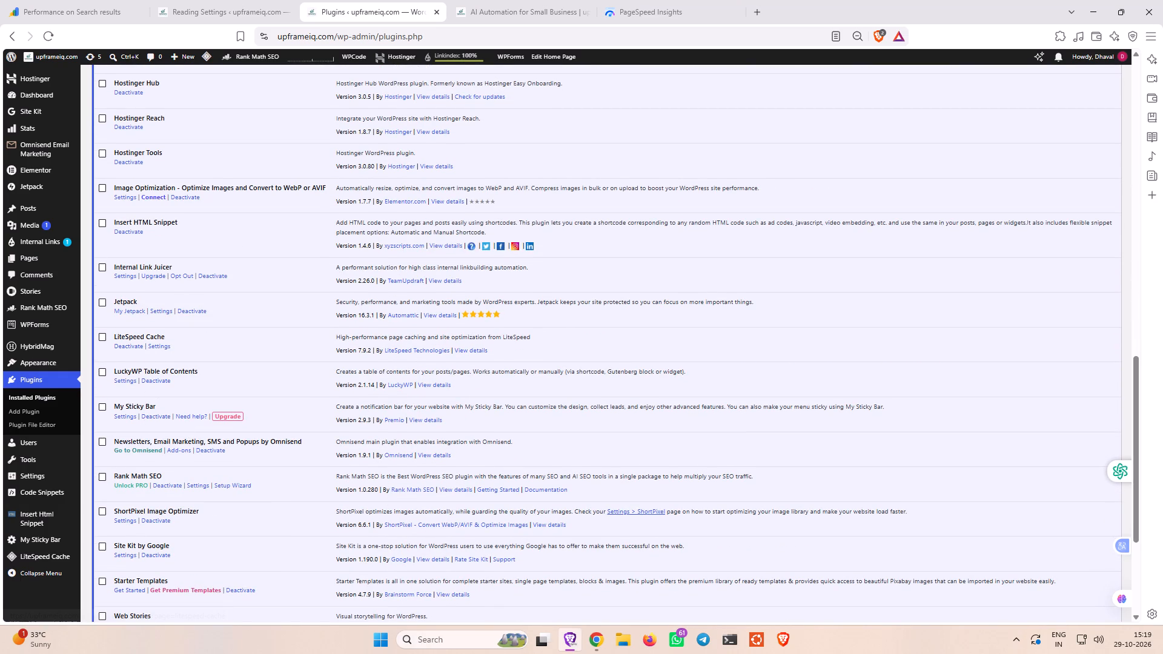
click(154, 345)
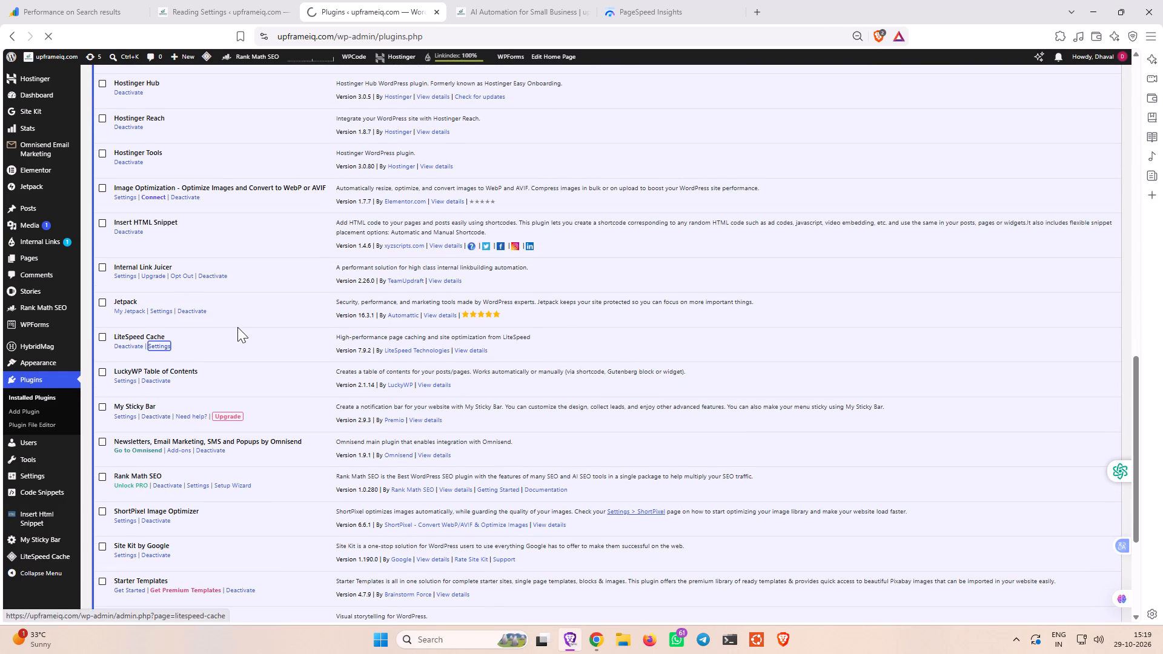
scroll(238, 362, down, 3)
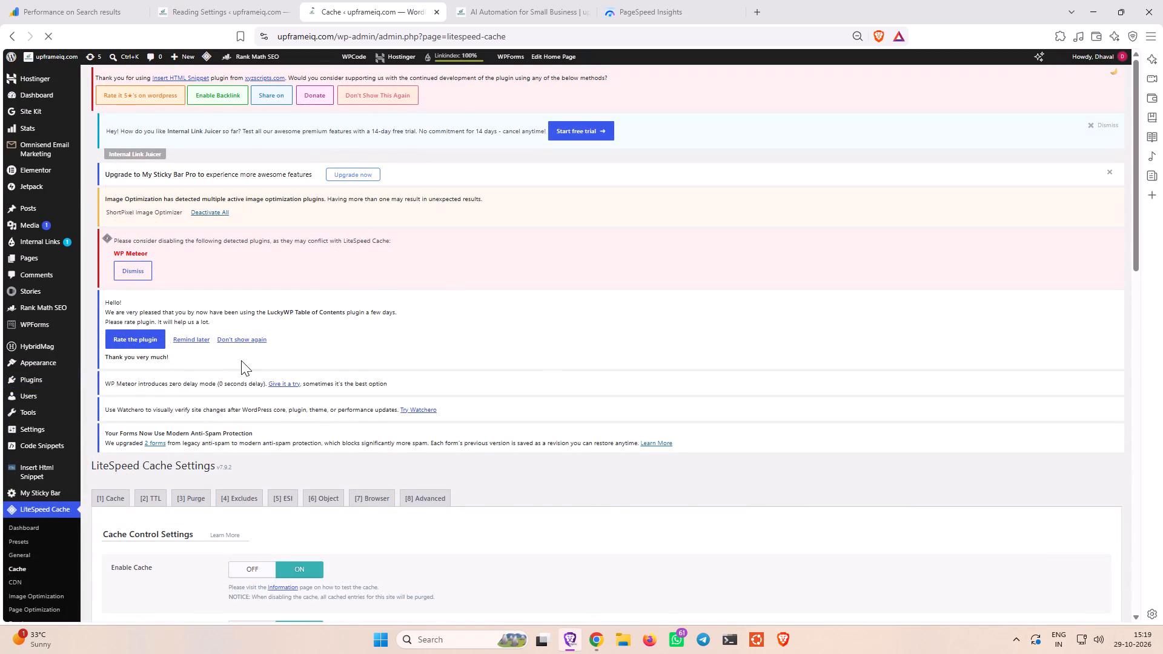
scroll(241, 360, down, 4)
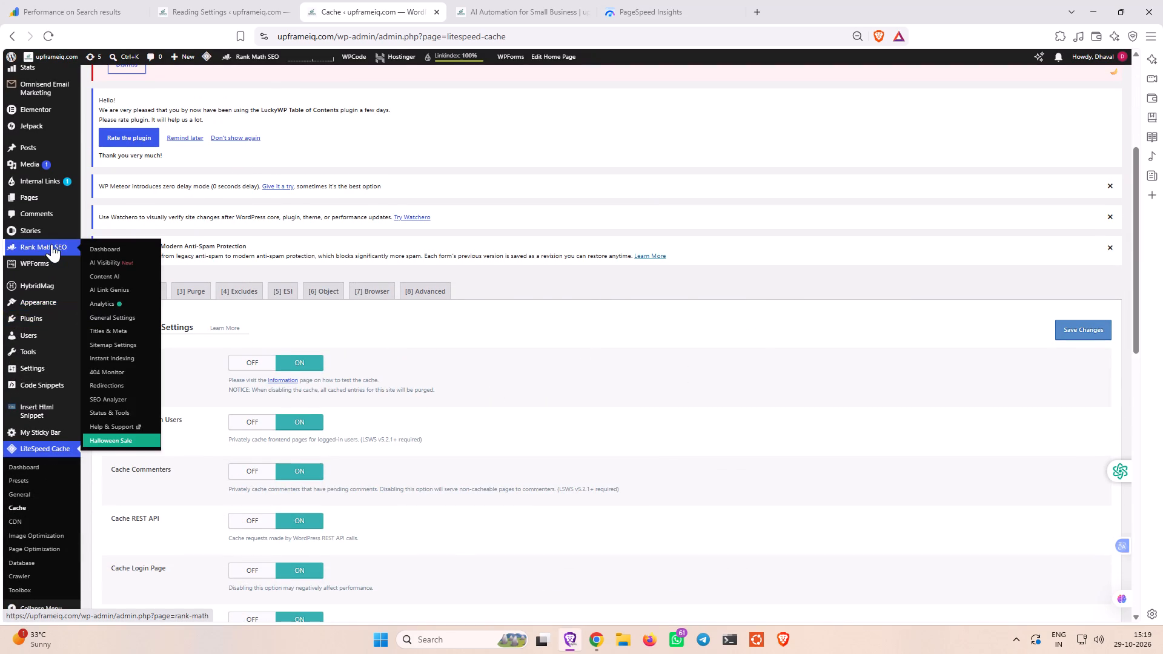
scroll(51, 244, up, 4)
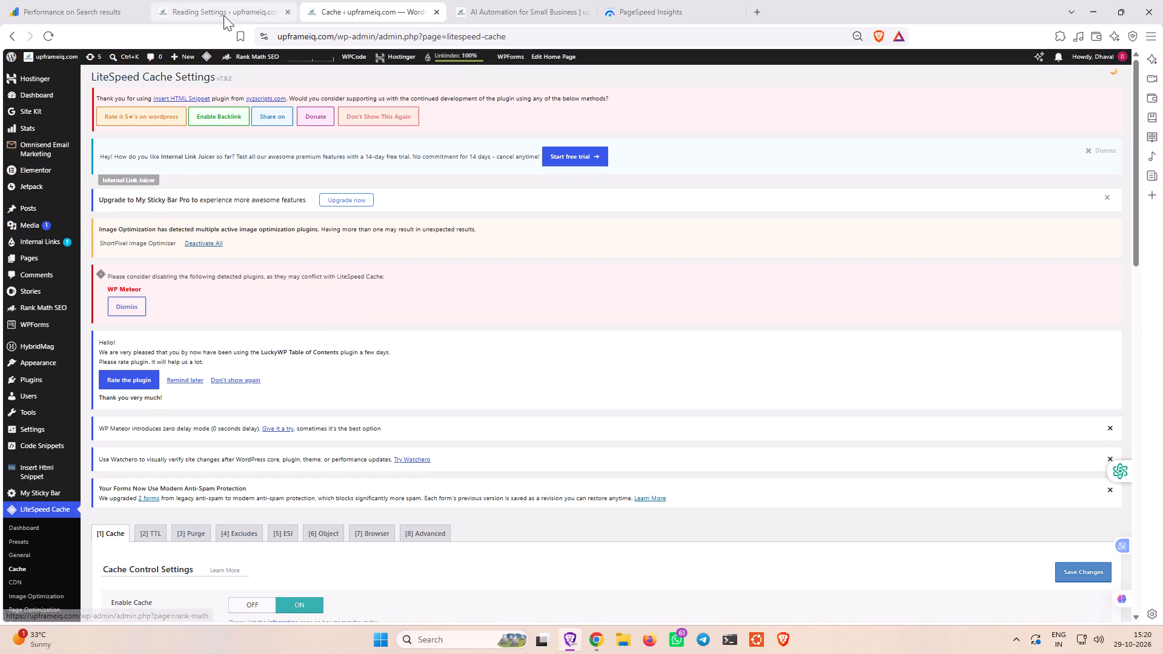
Reload the PageSpeed Insights mobile report for upframeiq.com and glance back at the Reading Settings.
click(684, 12)
right_click(210, 272)
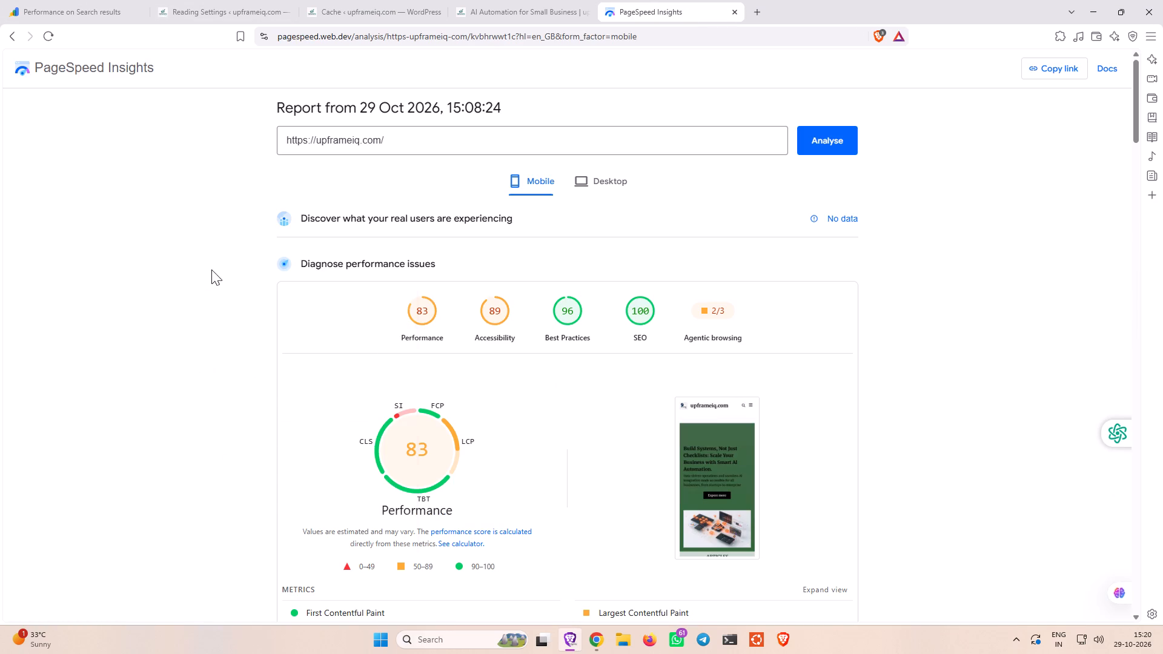
click(265, 322)
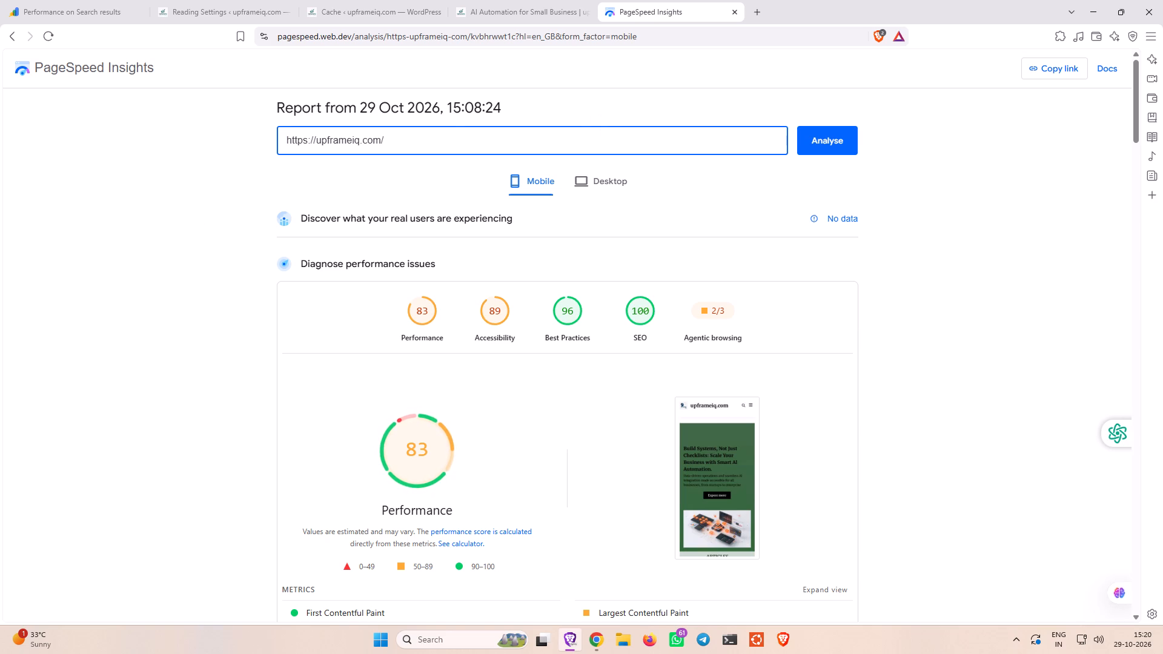
click(194, 15)
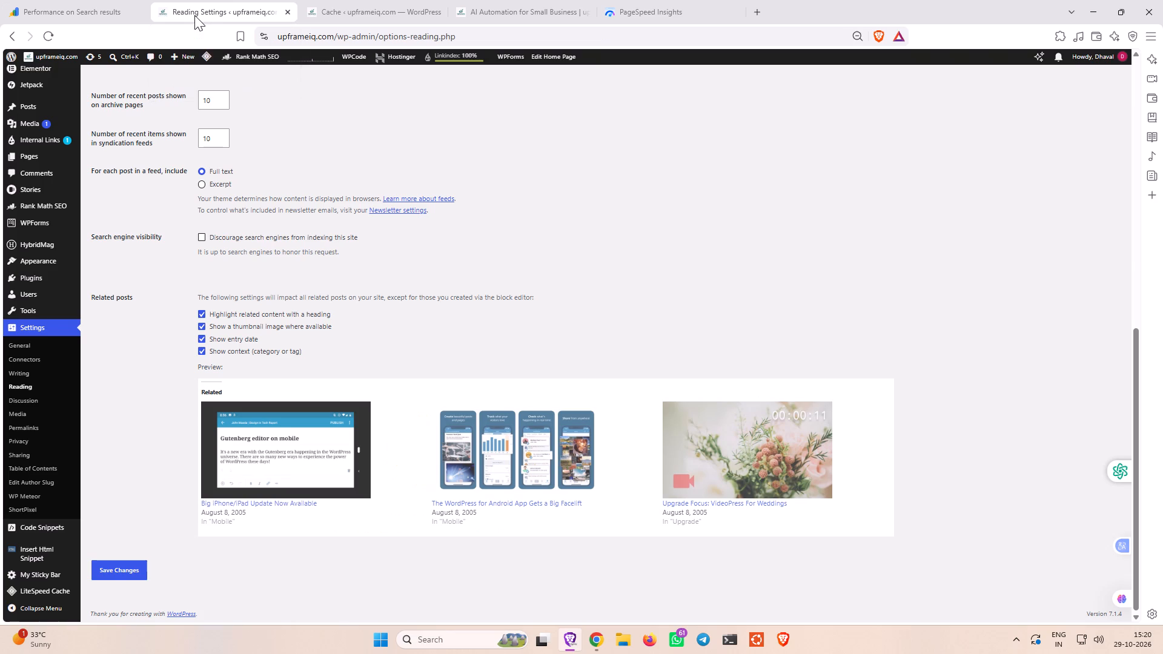
click(320, 12)
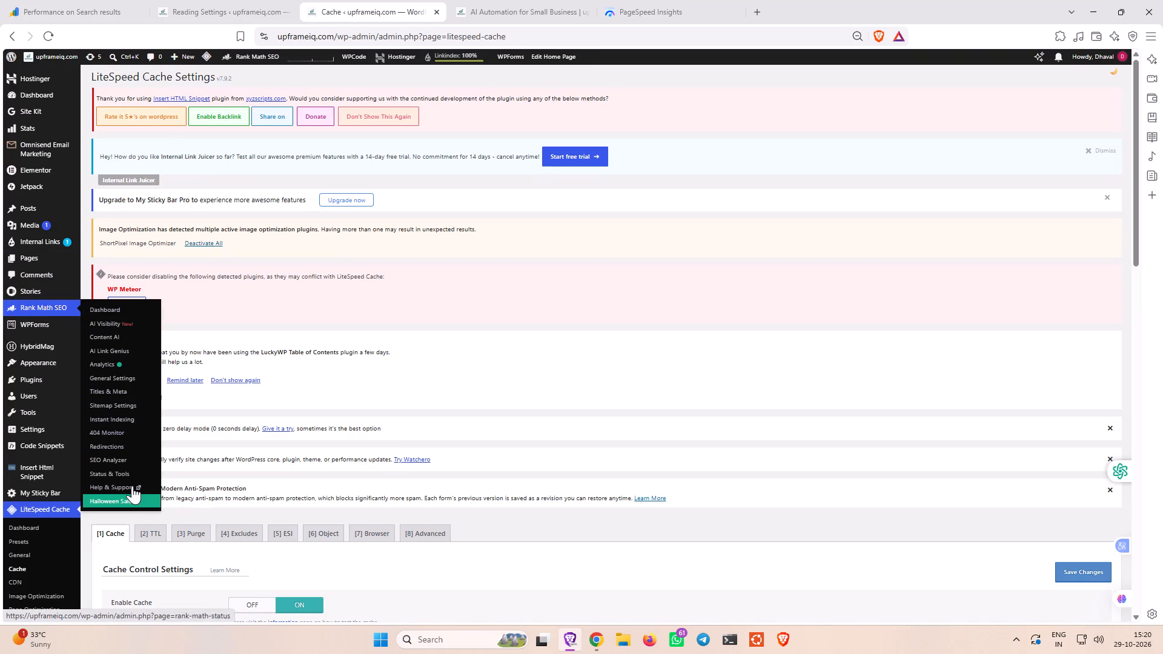
scroll(291, 509, down, 4)
scroll(316, 454, down, 6)
click(597, 642)
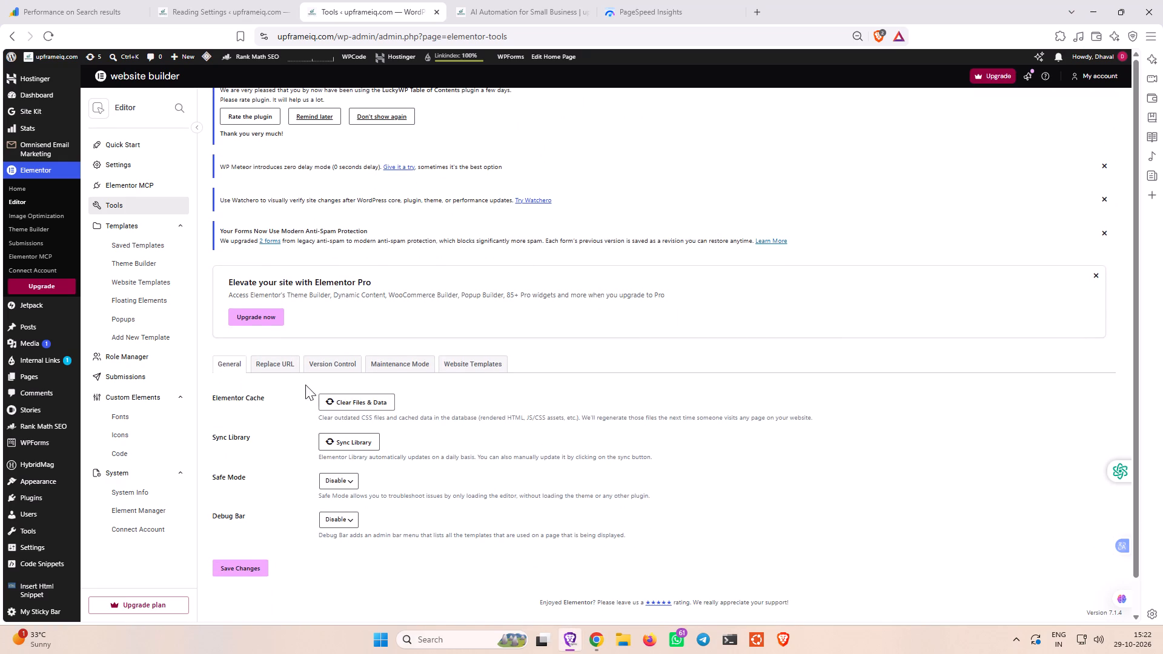
scroll(283, 360, up, 3)
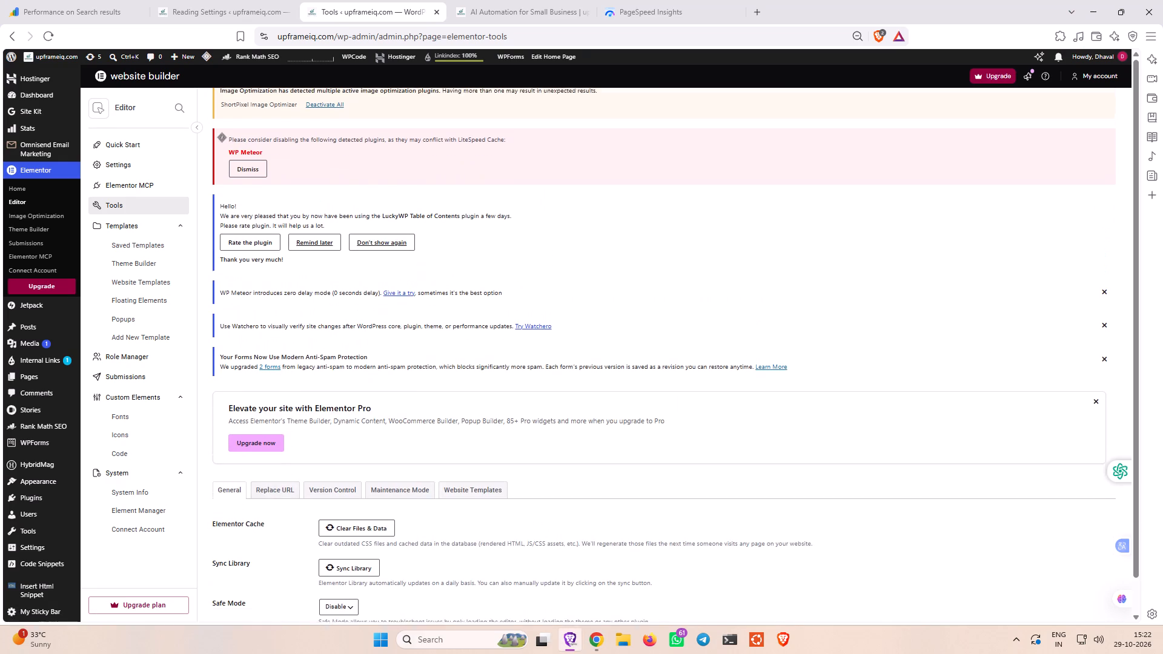
scroll(282, 358, up, 2)
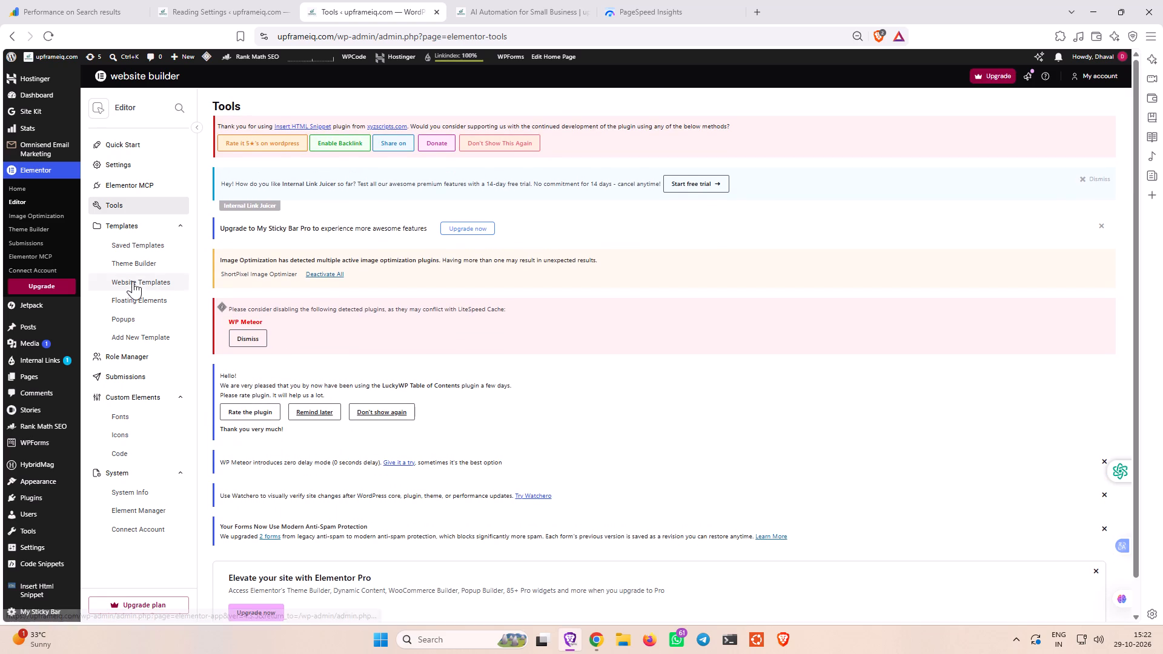
scroll(291, 283, down, 5)
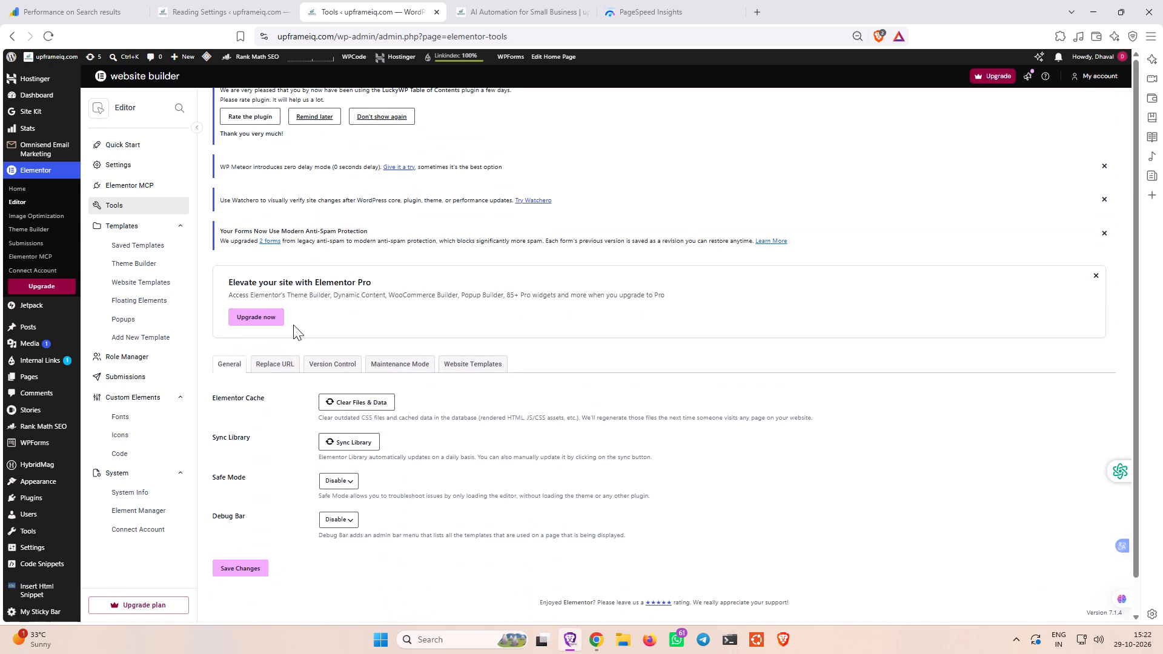
scroll(265, 340, up, 2)
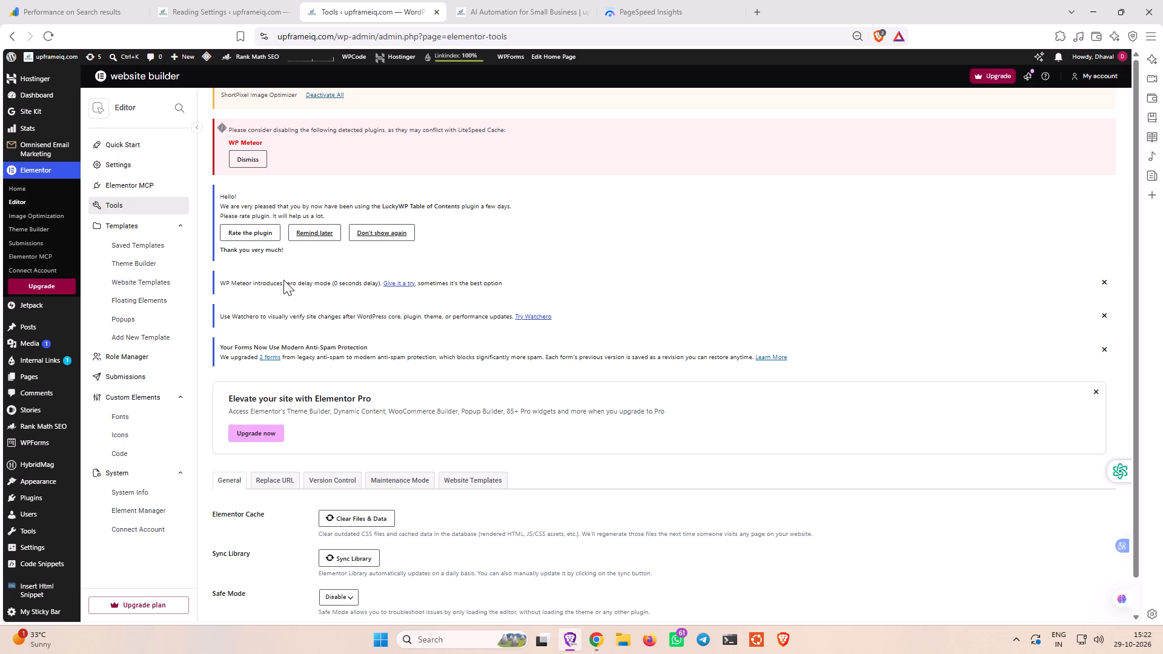
scroll(289, 291, down, 4)
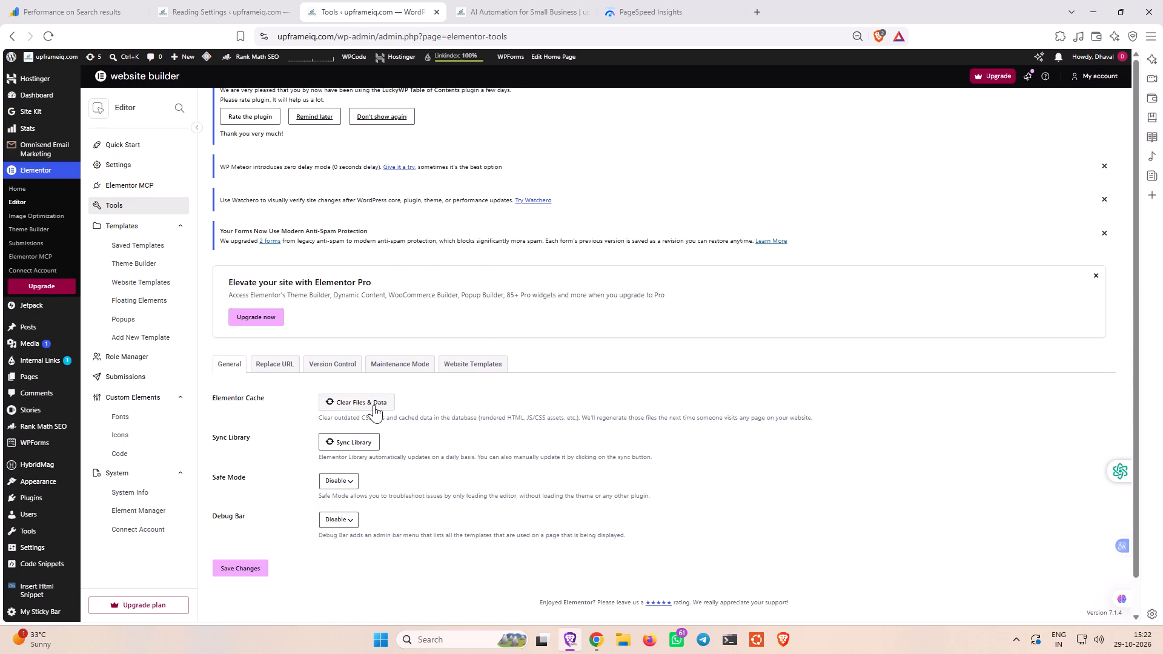
click(374, 405)
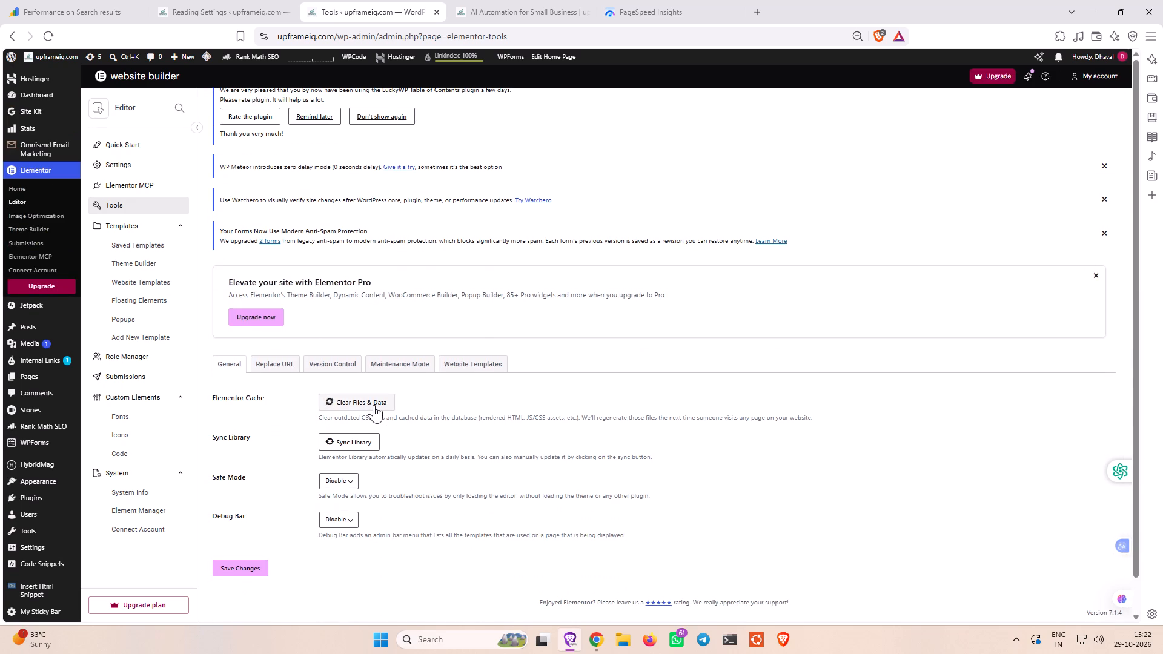
Sync the Elementor library.
click(366, 443)
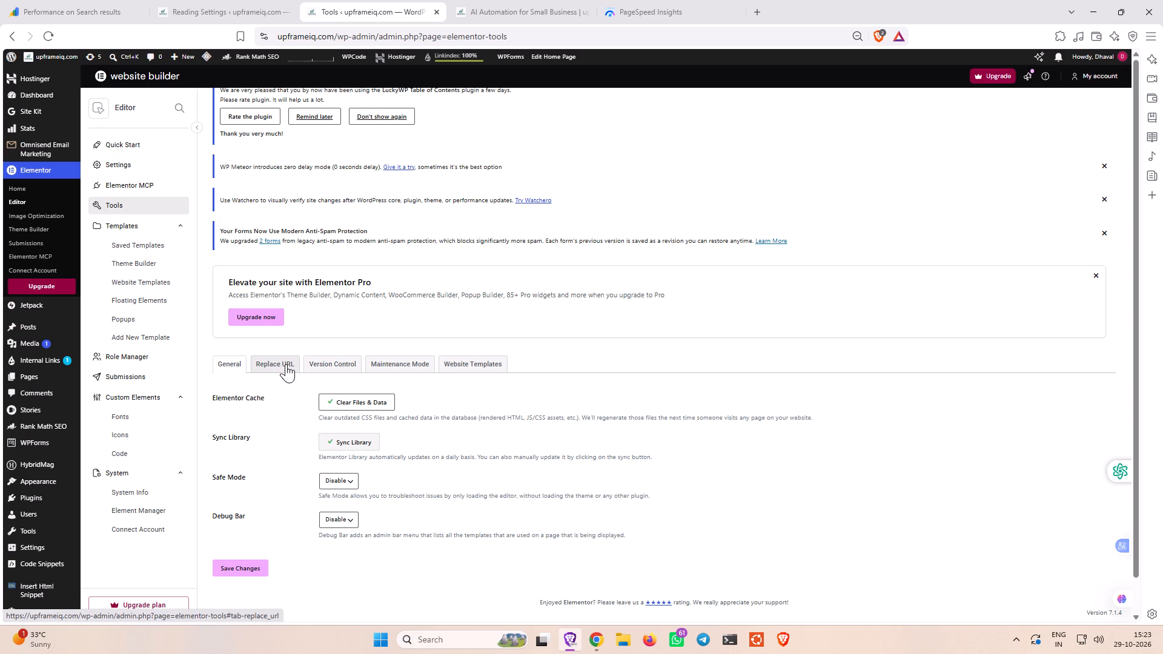
Look through Elementor's Website Templates, Maintenance Mode, Version Control and Replace URL tools.
click(466, 362)
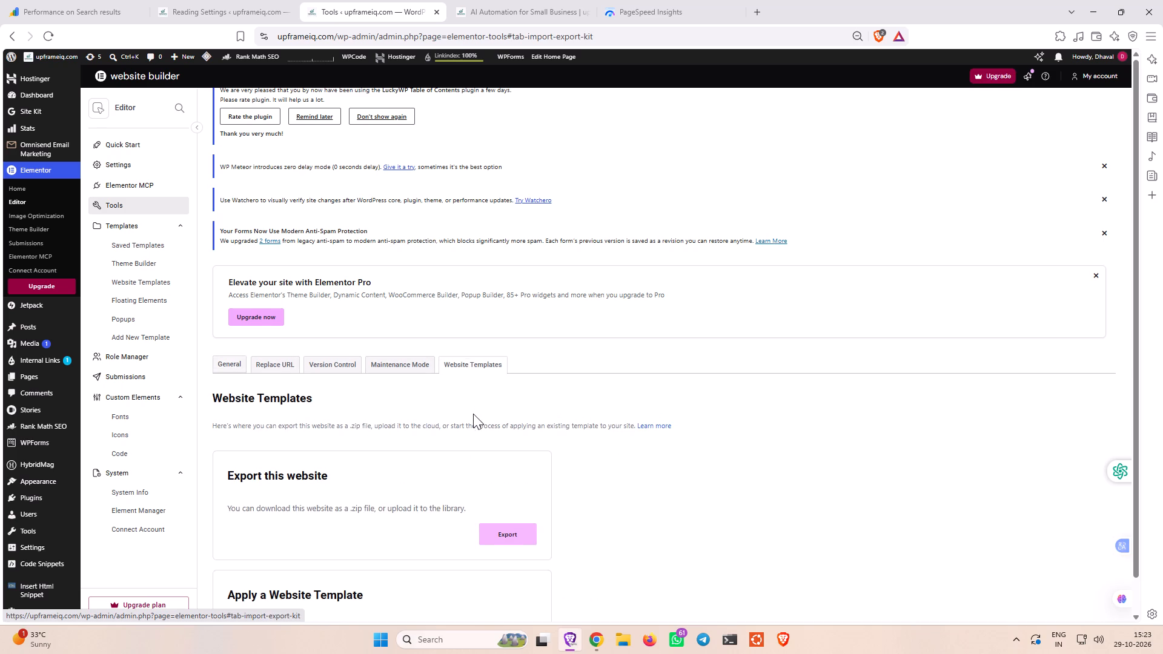
scroll(473, 414, down, 2)
scroll(471, 413, up, 1)
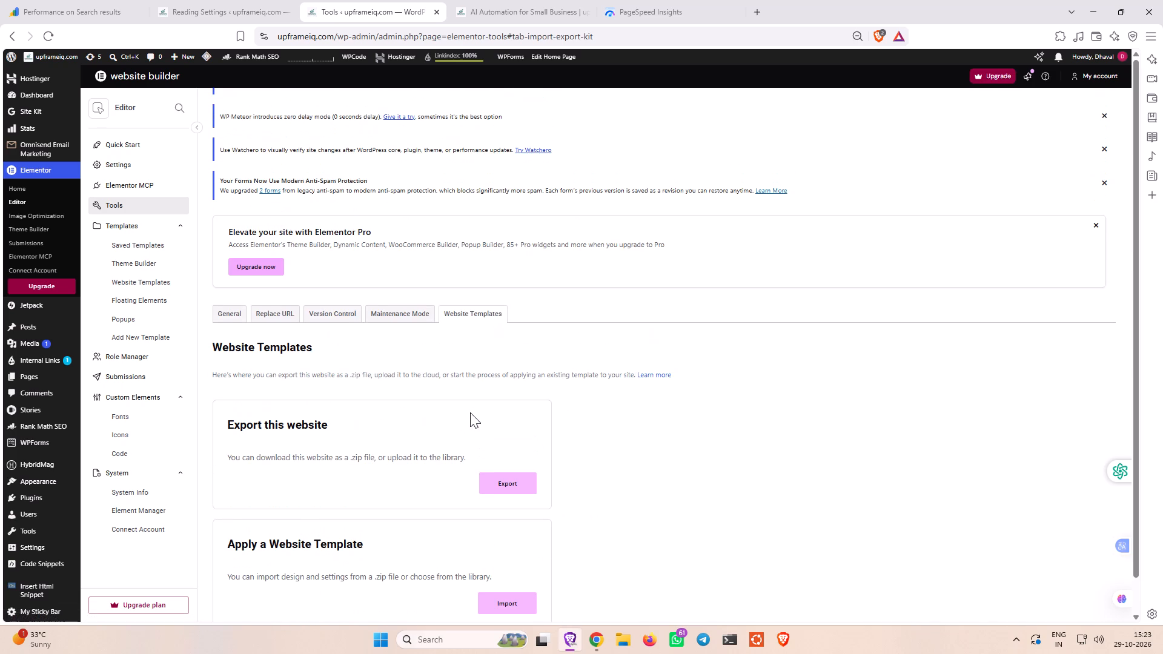
click(412, 316)
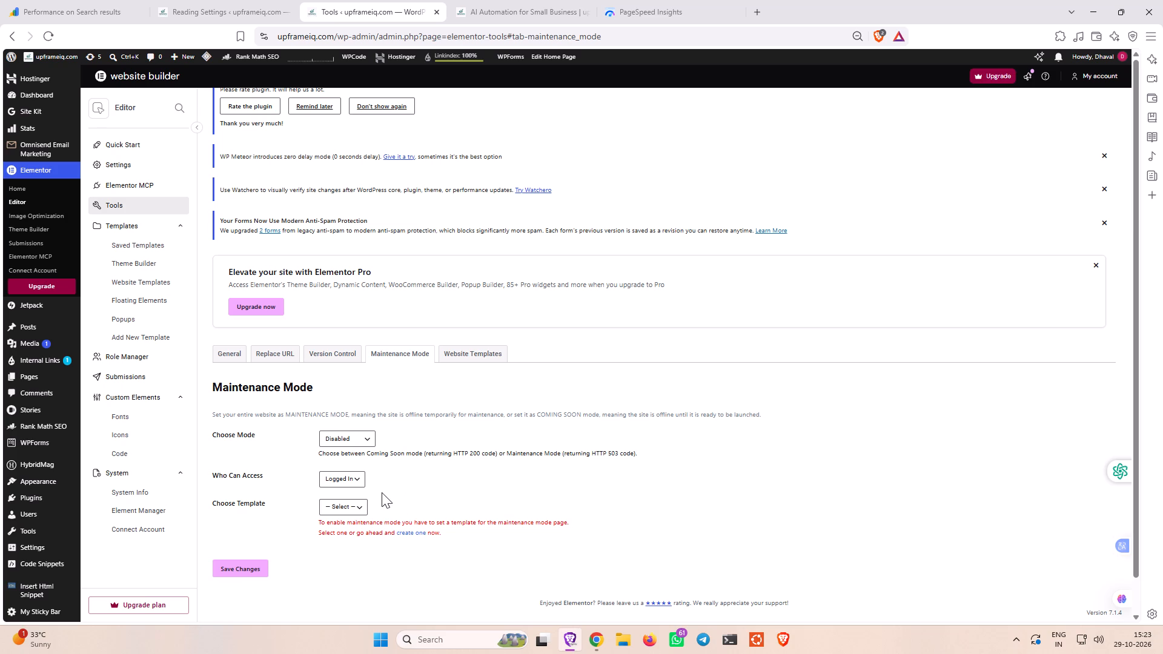
click(331, 355)
click(290, 348)
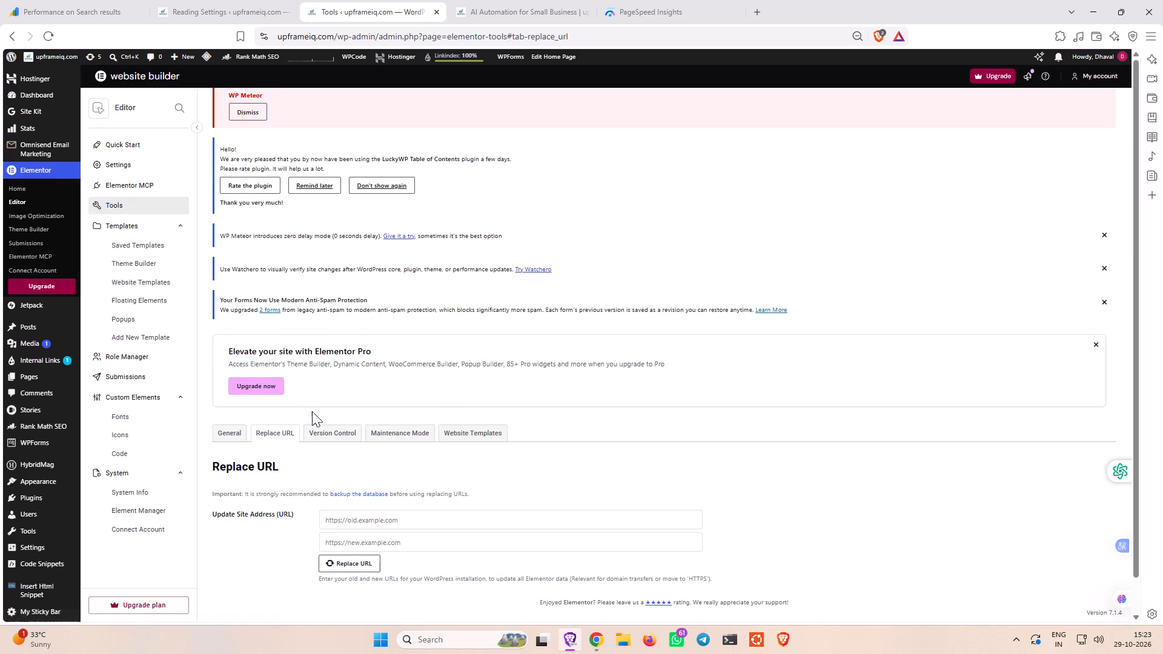
scroll(366, 410, down, 4)
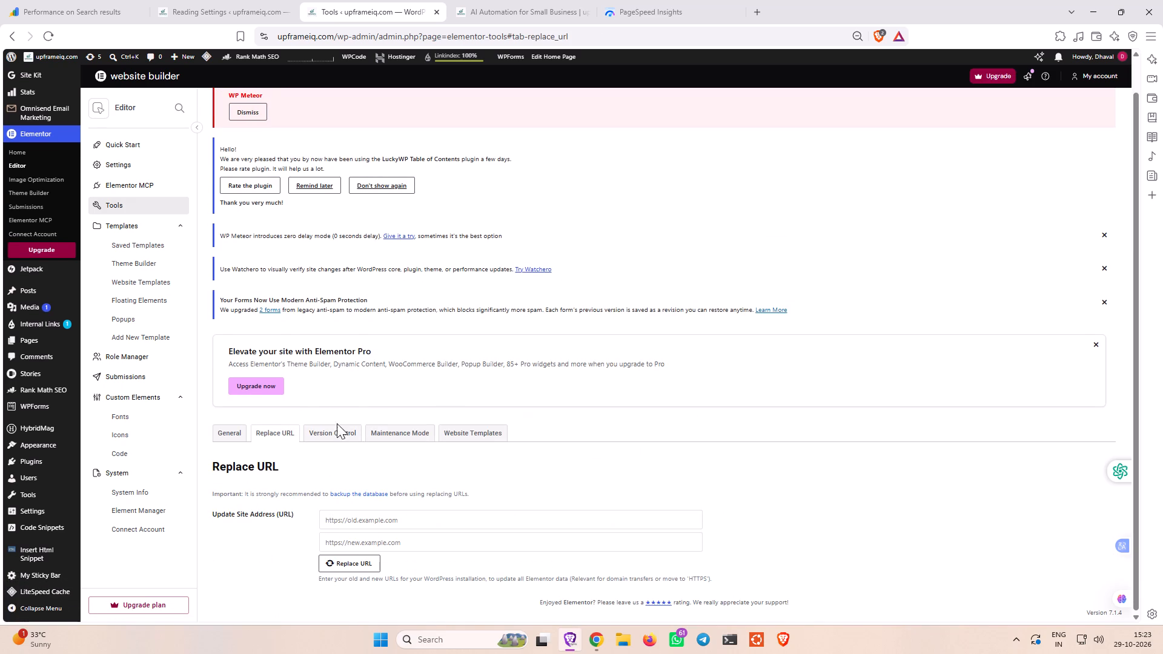
click(231, 433)
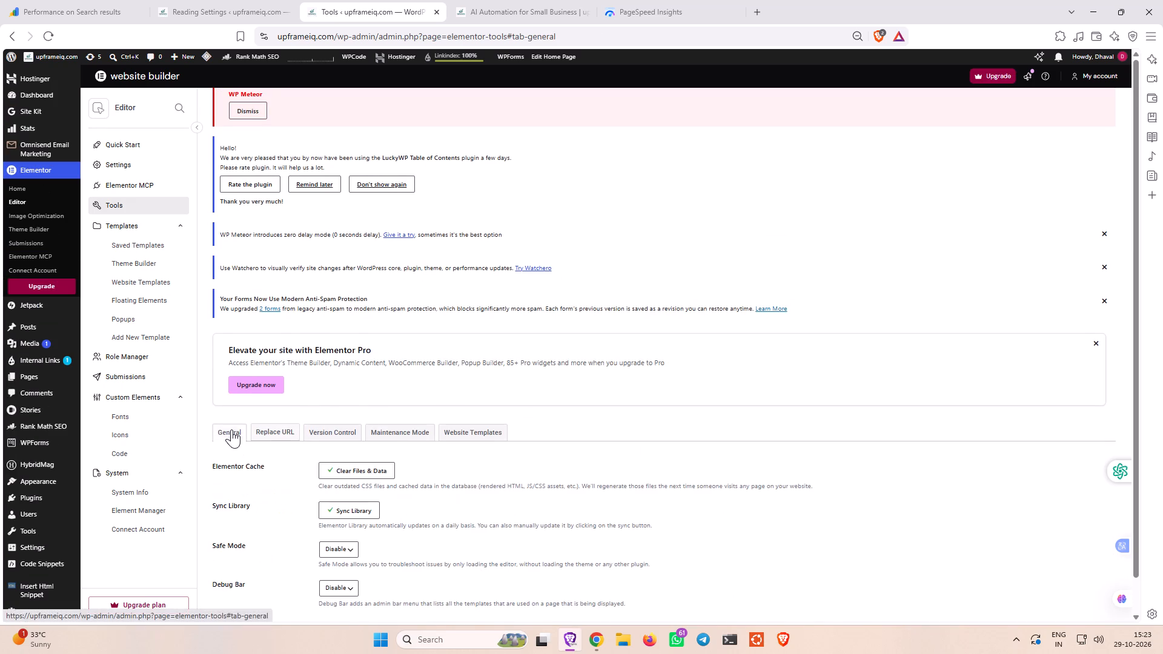
scroll(445, 337, down, 4)
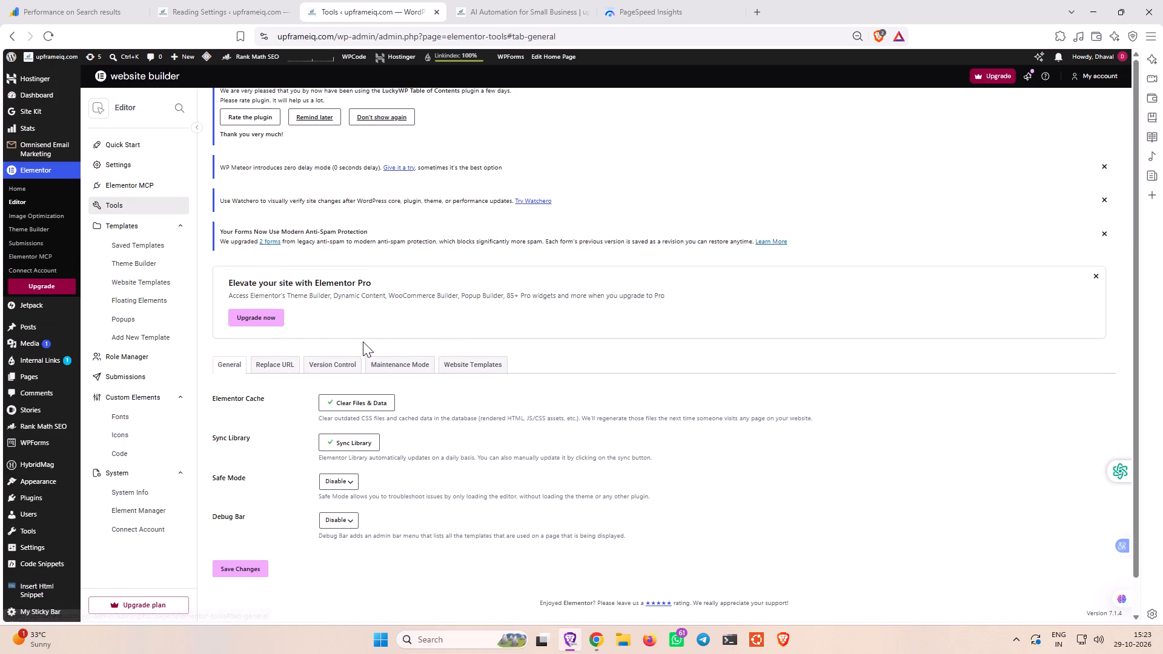
scroll(342, 332, down, 5)
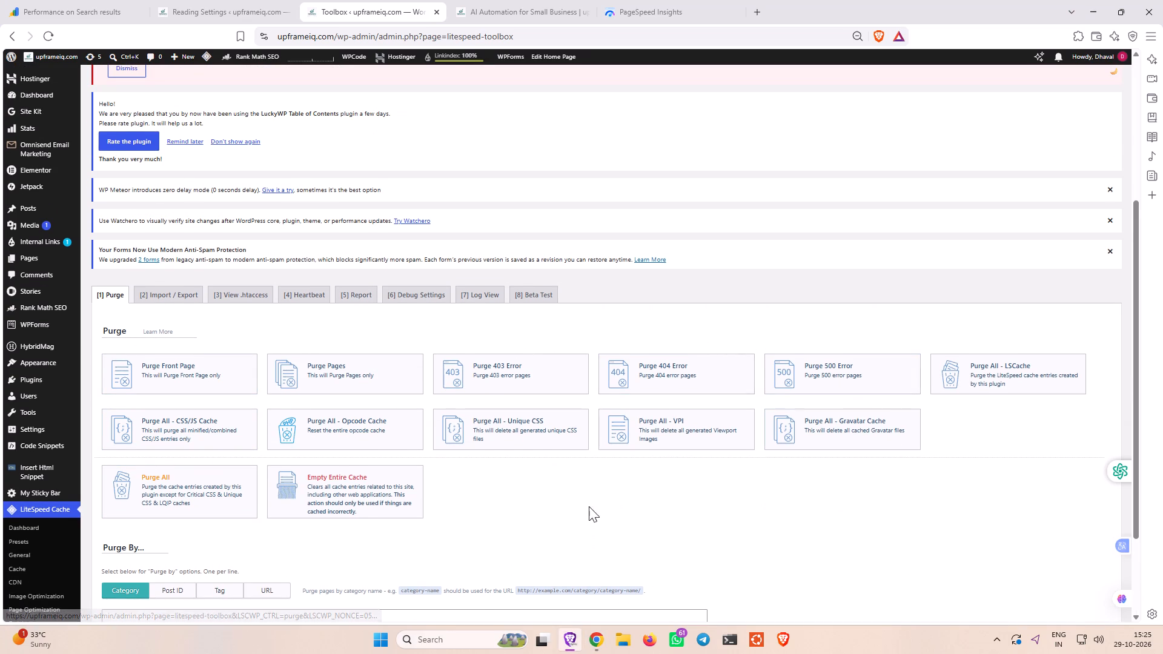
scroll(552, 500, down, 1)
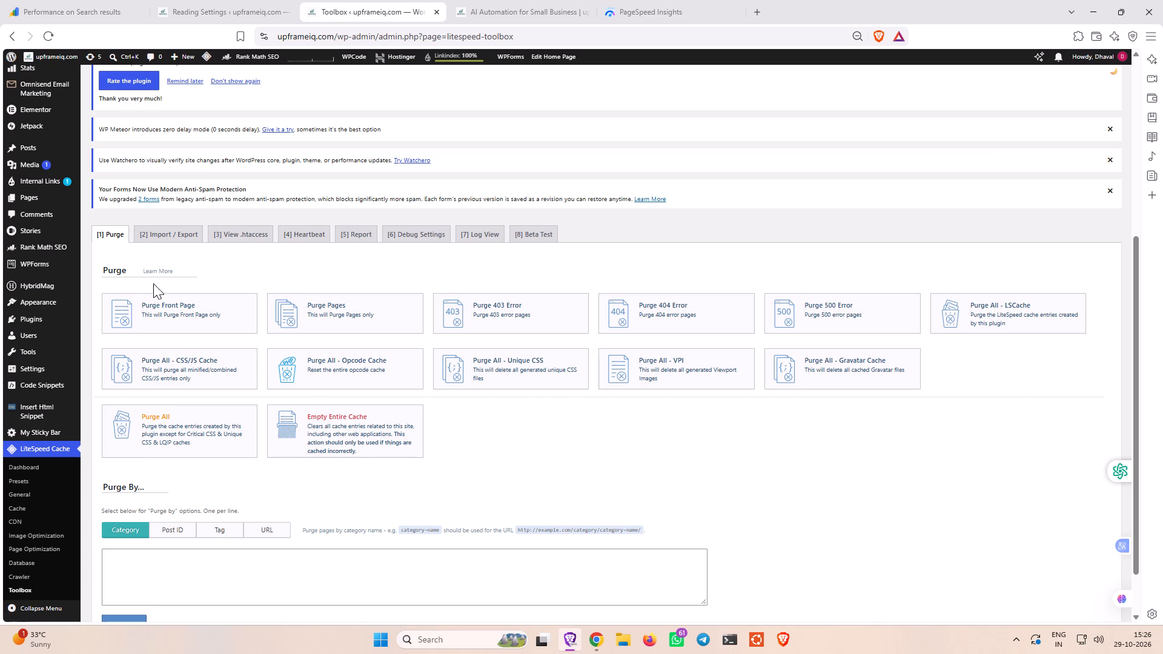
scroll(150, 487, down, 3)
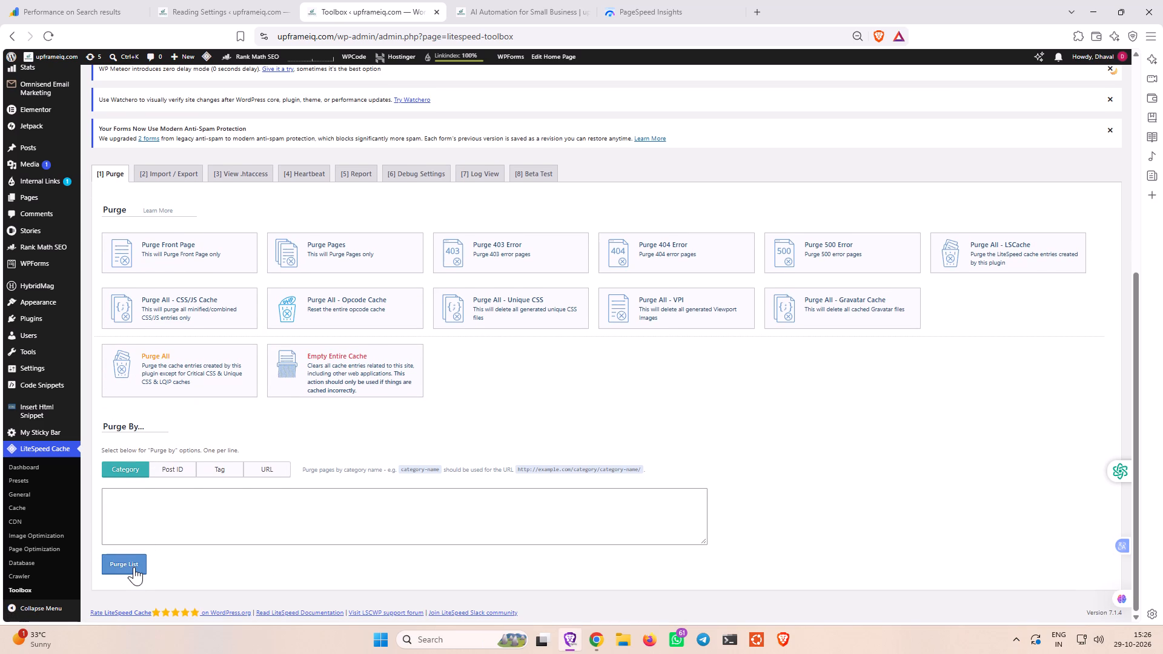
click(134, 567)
Run Purge All in the LiteSpeed Cache Toolbox to clear the cache entries created by the plugin.
scroll(248, 368, down, 6)
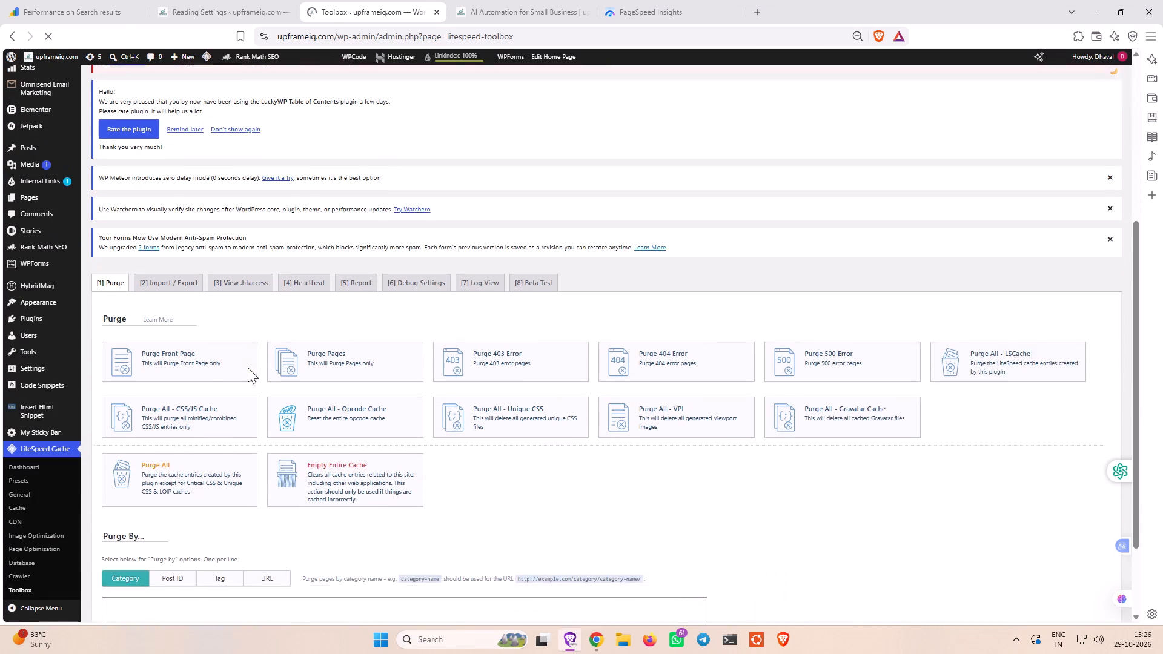
click(194, 392)
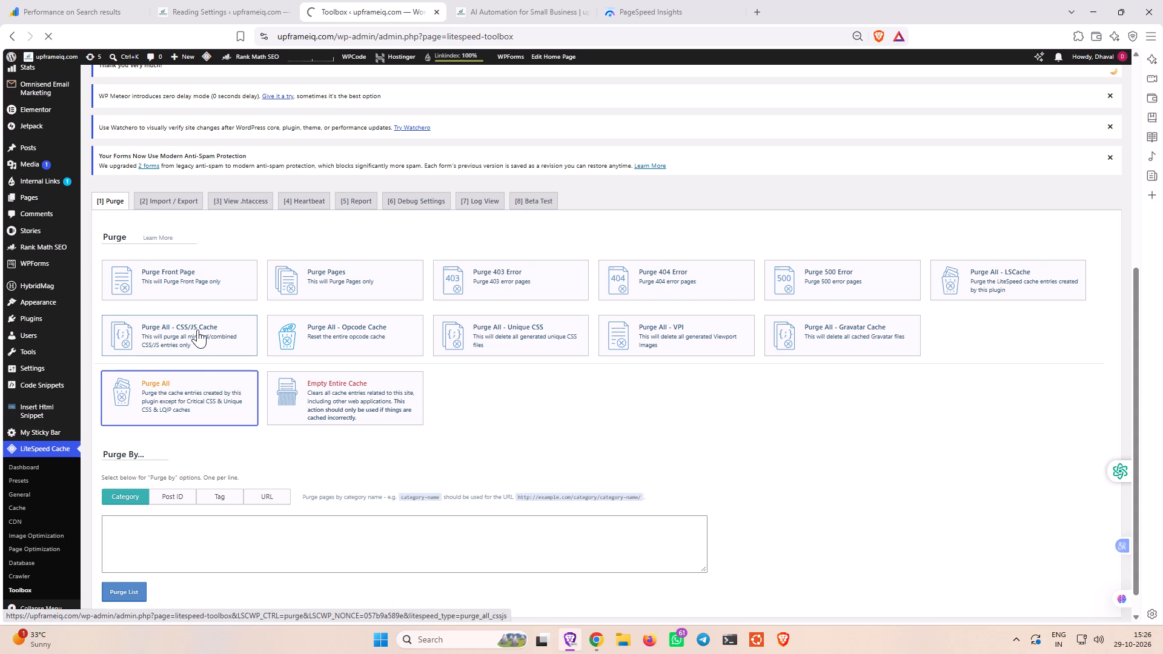
scroll(383, 408, down, 2)
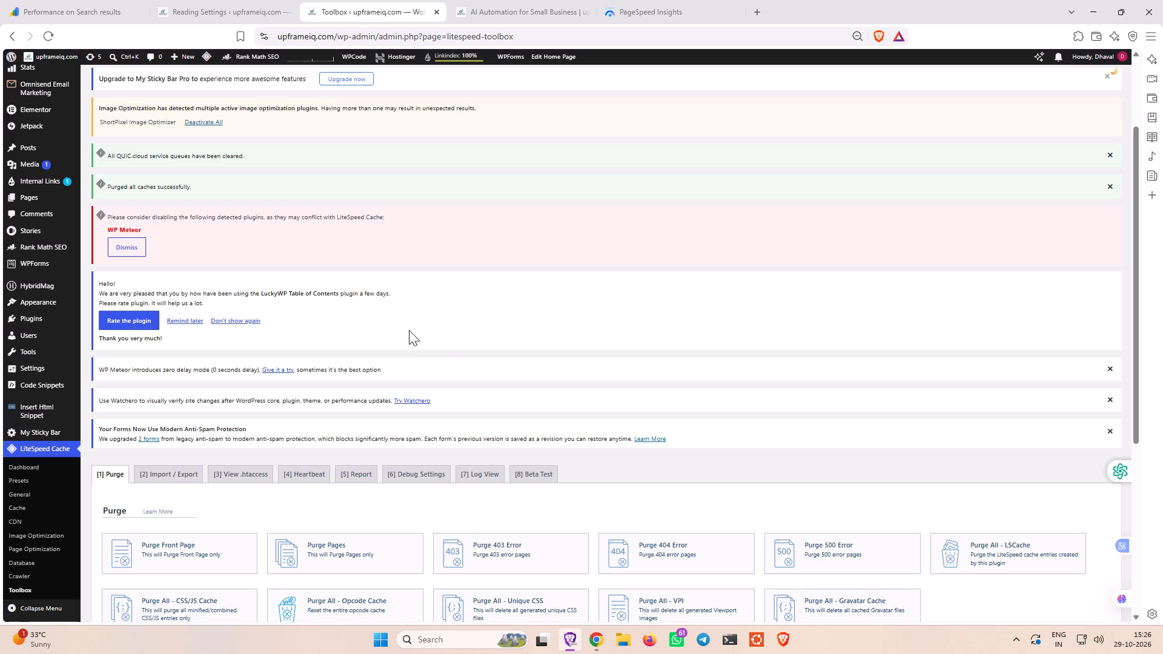
scroll(409, 330, down, 4)
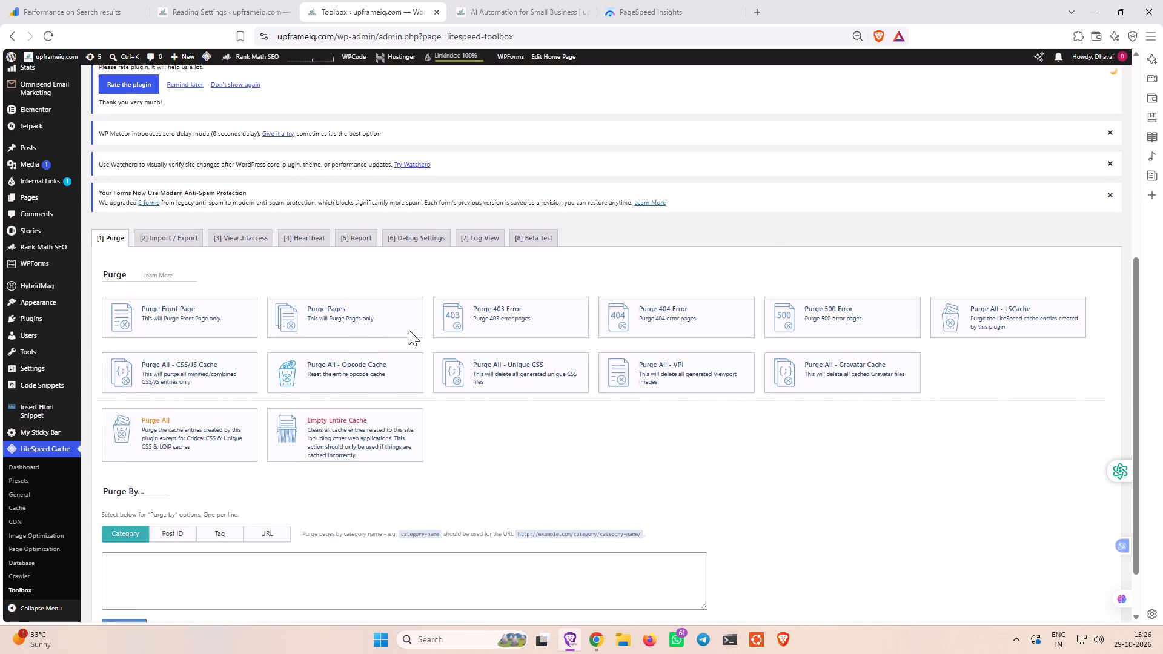
scroll(409, 330, down, 3)
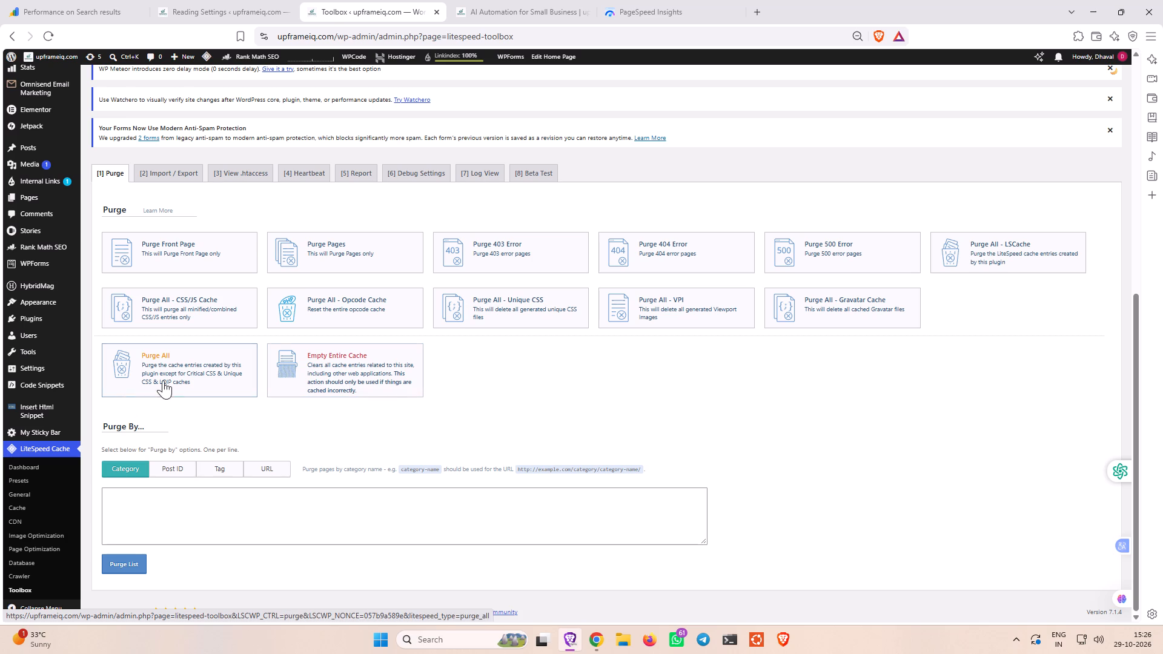
scroll(271, 424, down, 2)
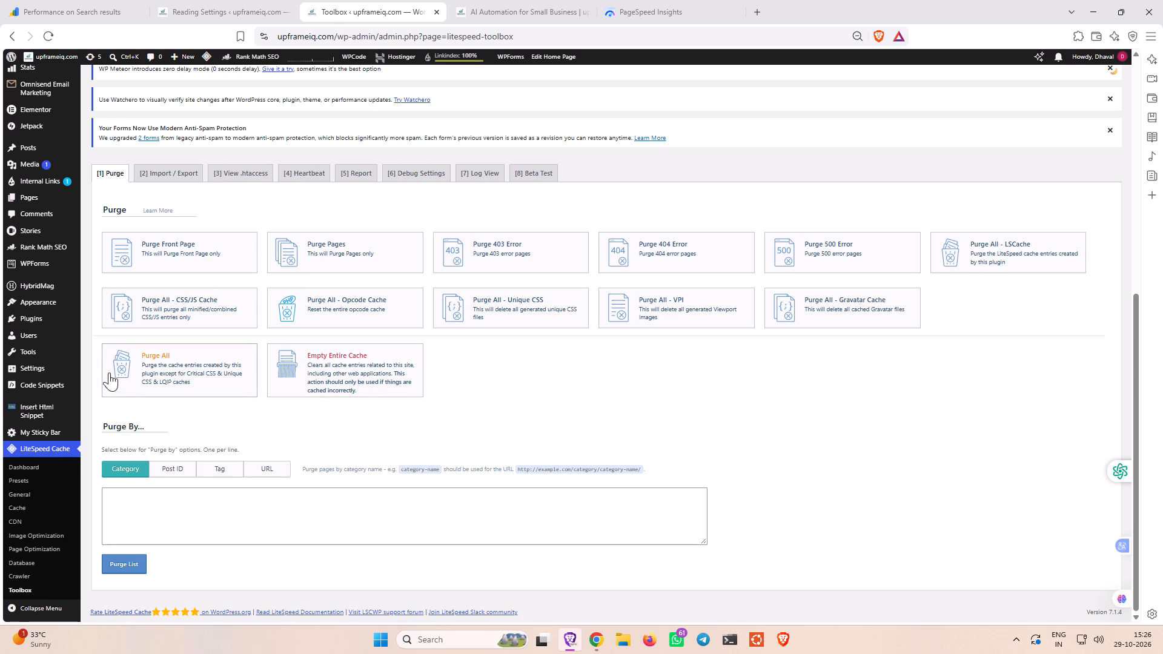
scroll(139, 348, up, 5)
click(651, 10)
right_click(198, 335)
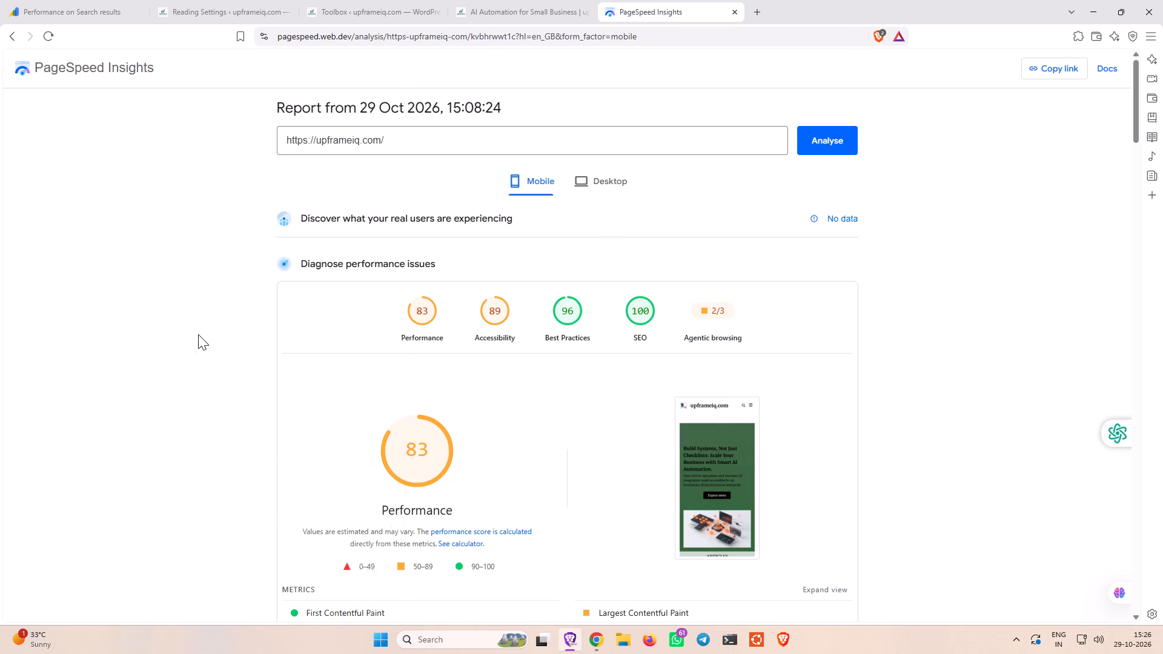
click(251, 380)
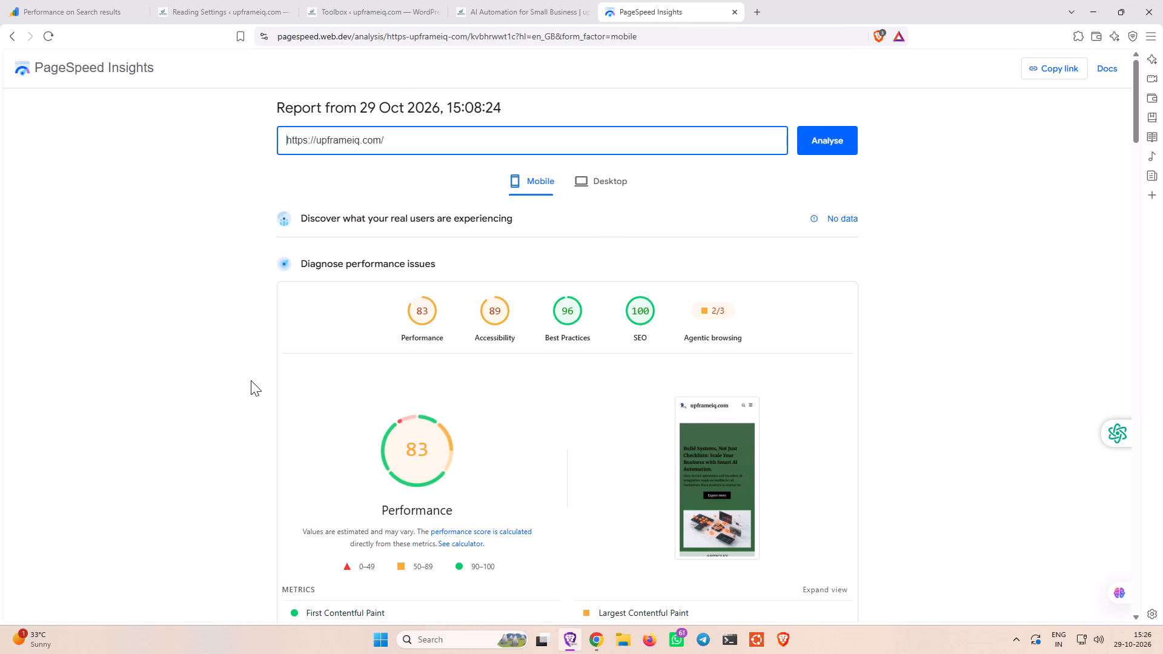
click(829, 135)
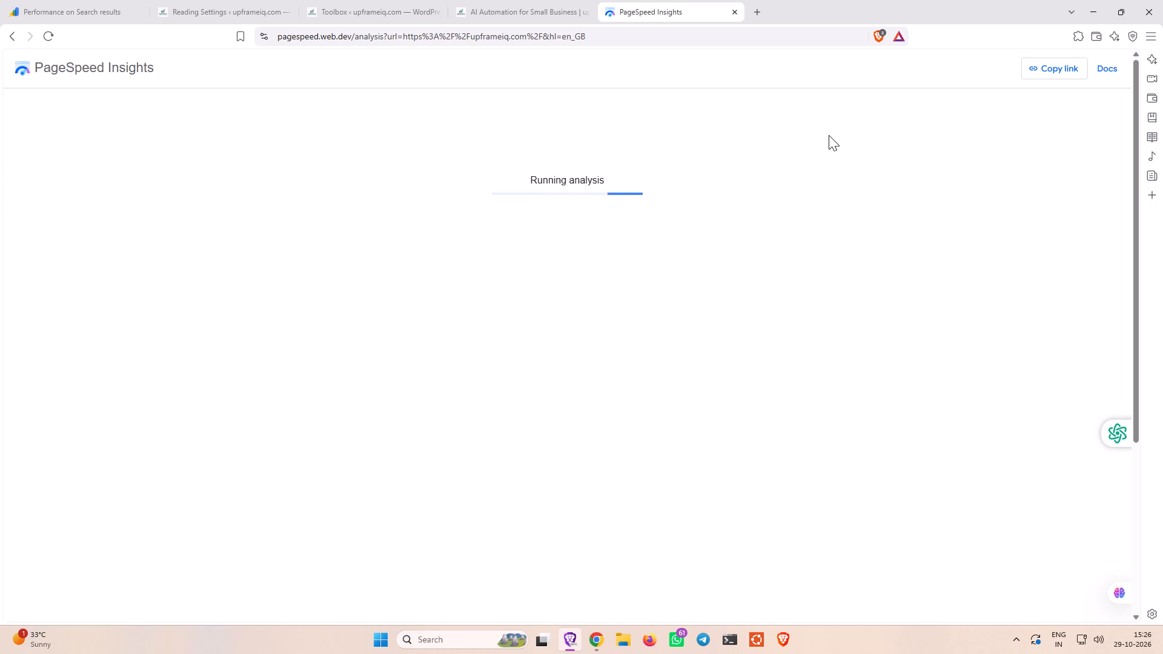
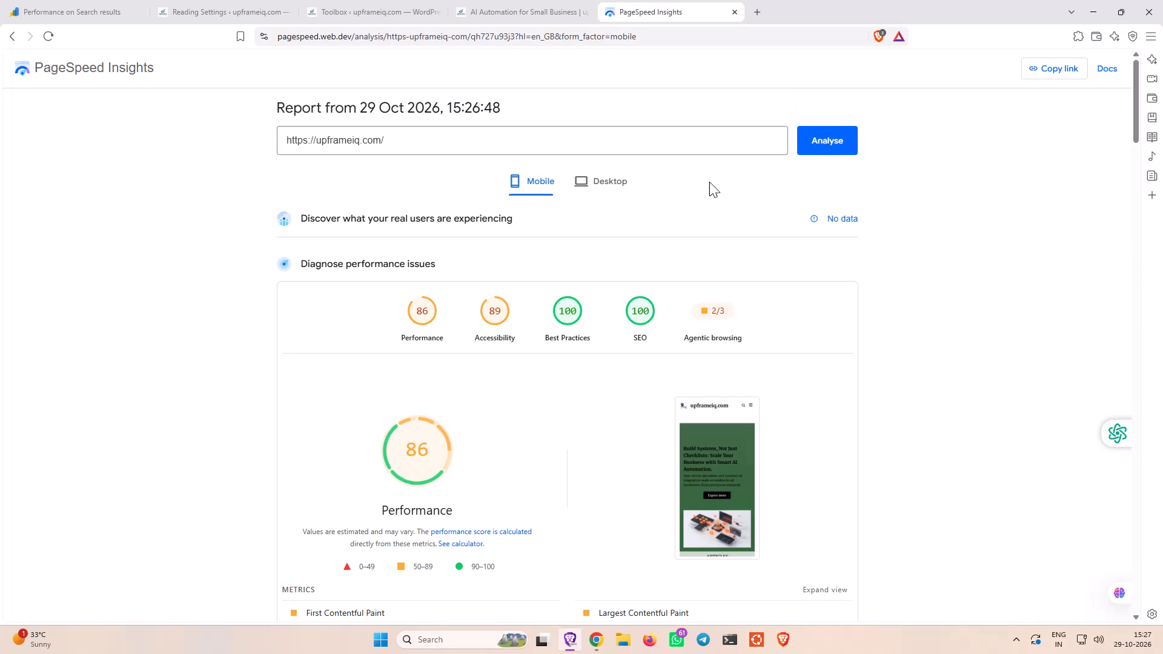
click(599, 184)
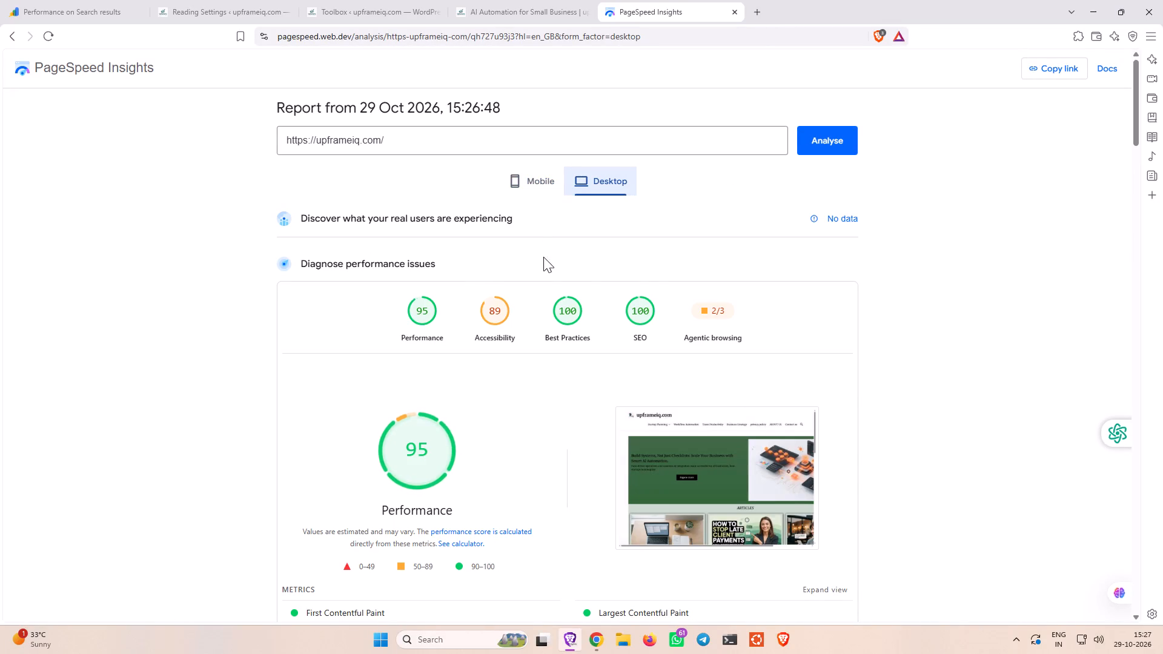
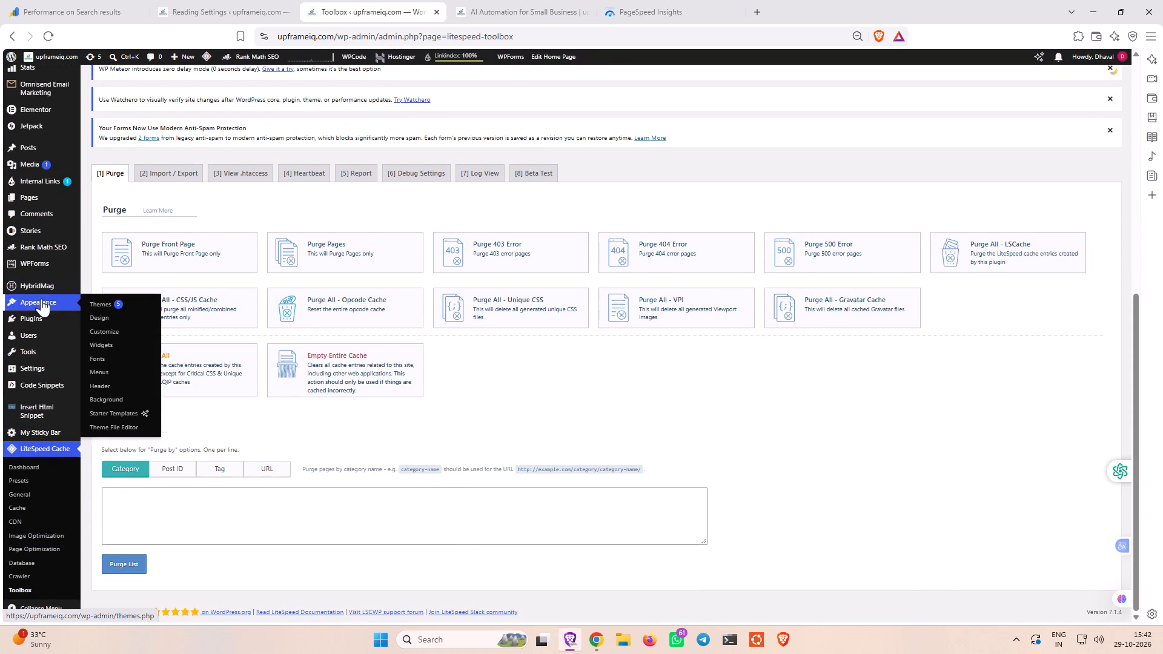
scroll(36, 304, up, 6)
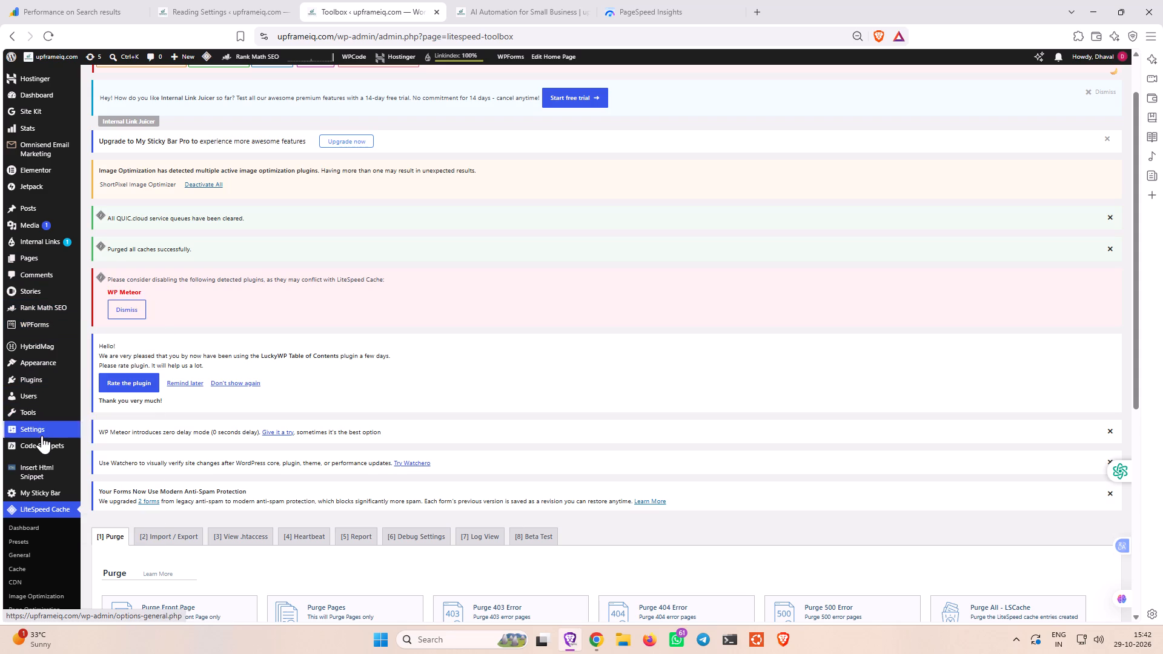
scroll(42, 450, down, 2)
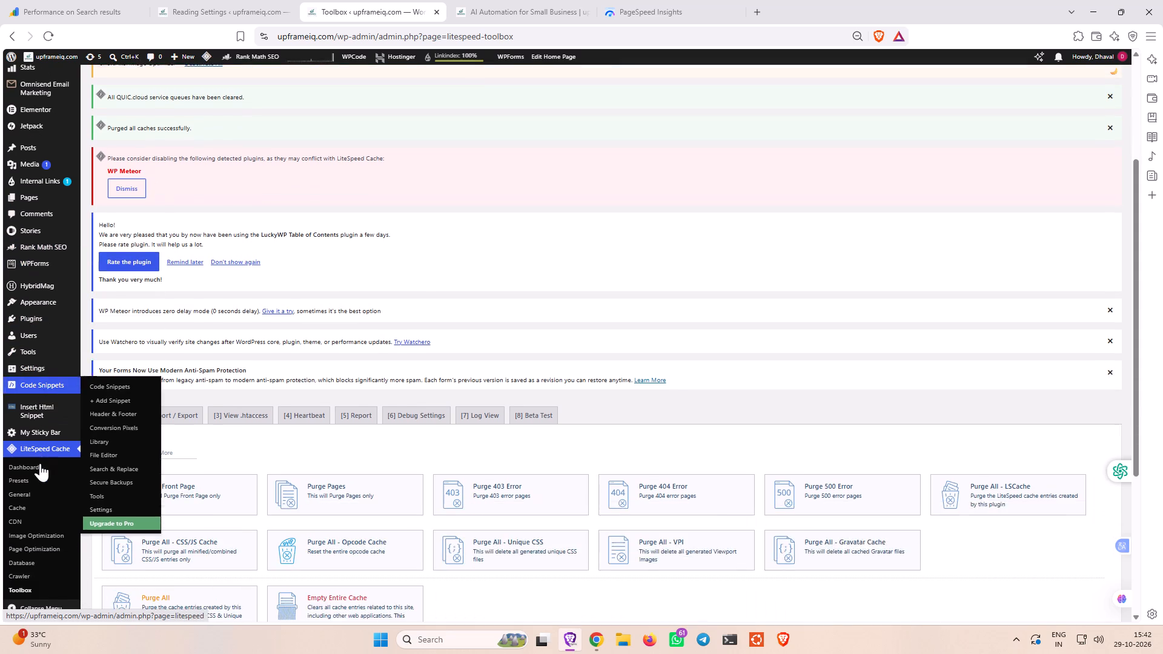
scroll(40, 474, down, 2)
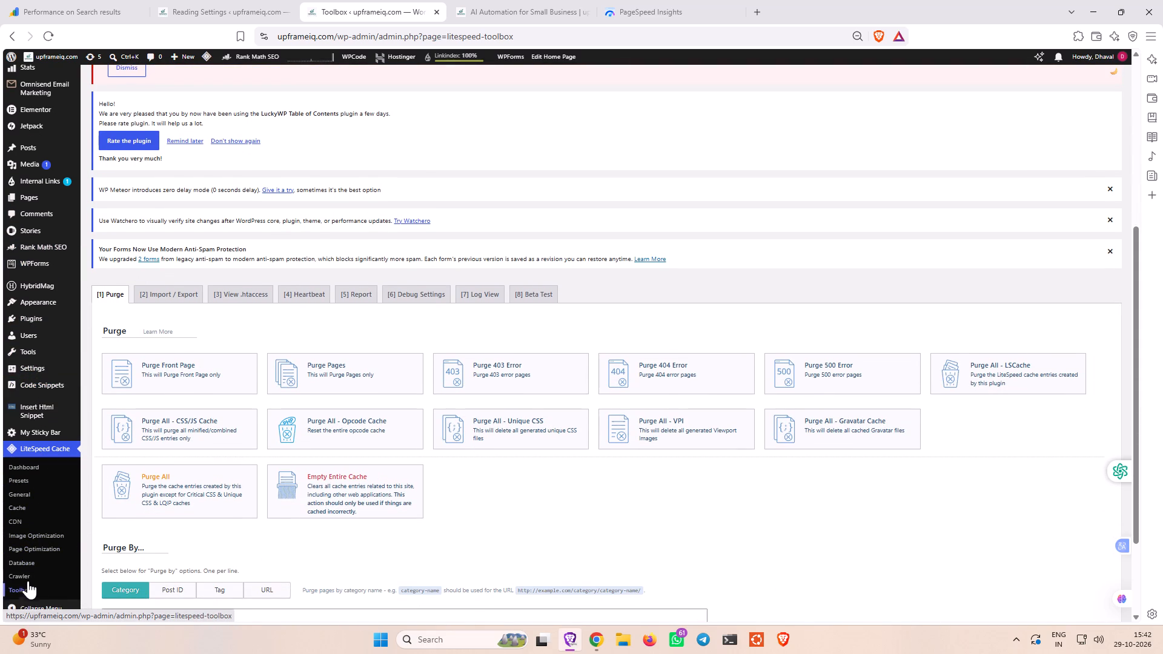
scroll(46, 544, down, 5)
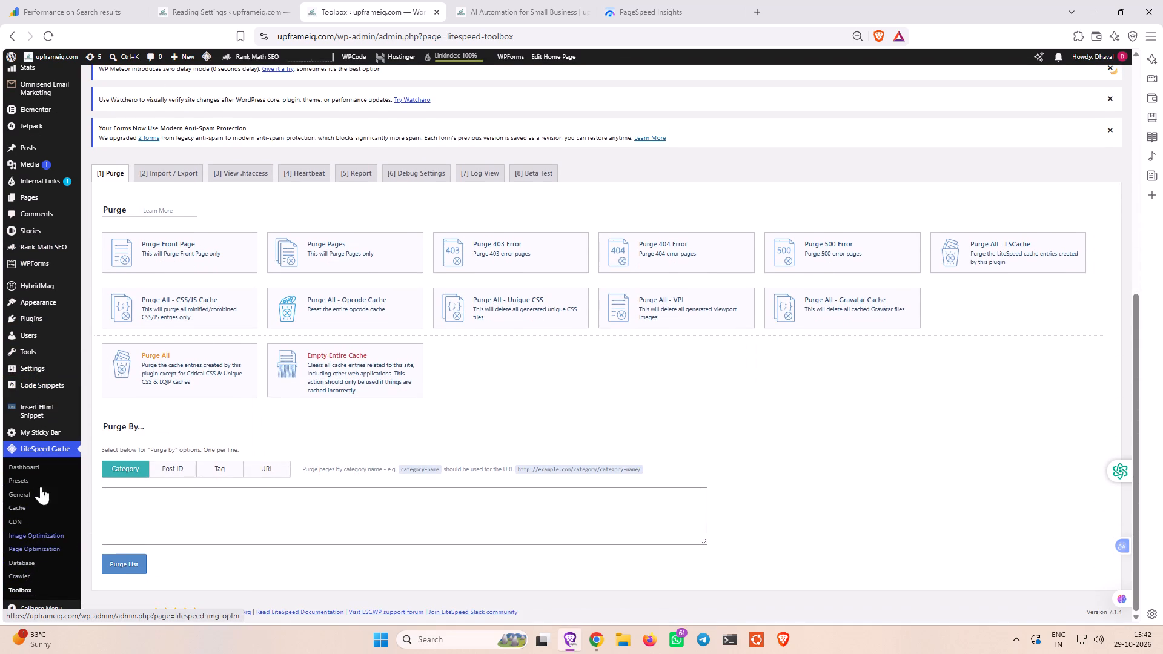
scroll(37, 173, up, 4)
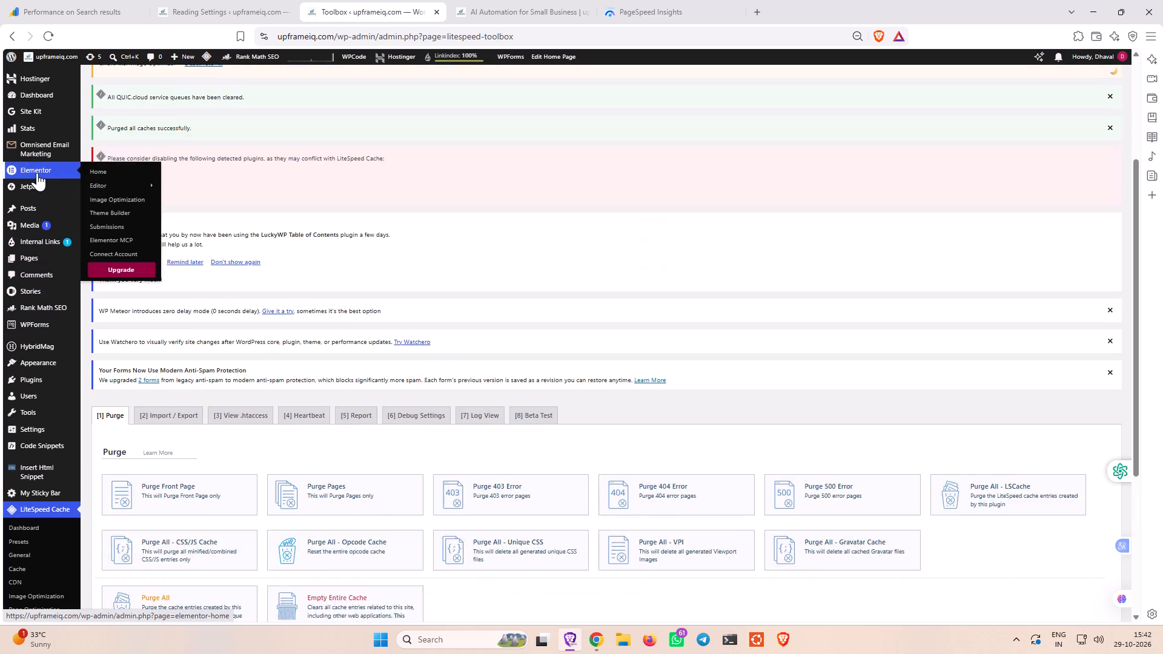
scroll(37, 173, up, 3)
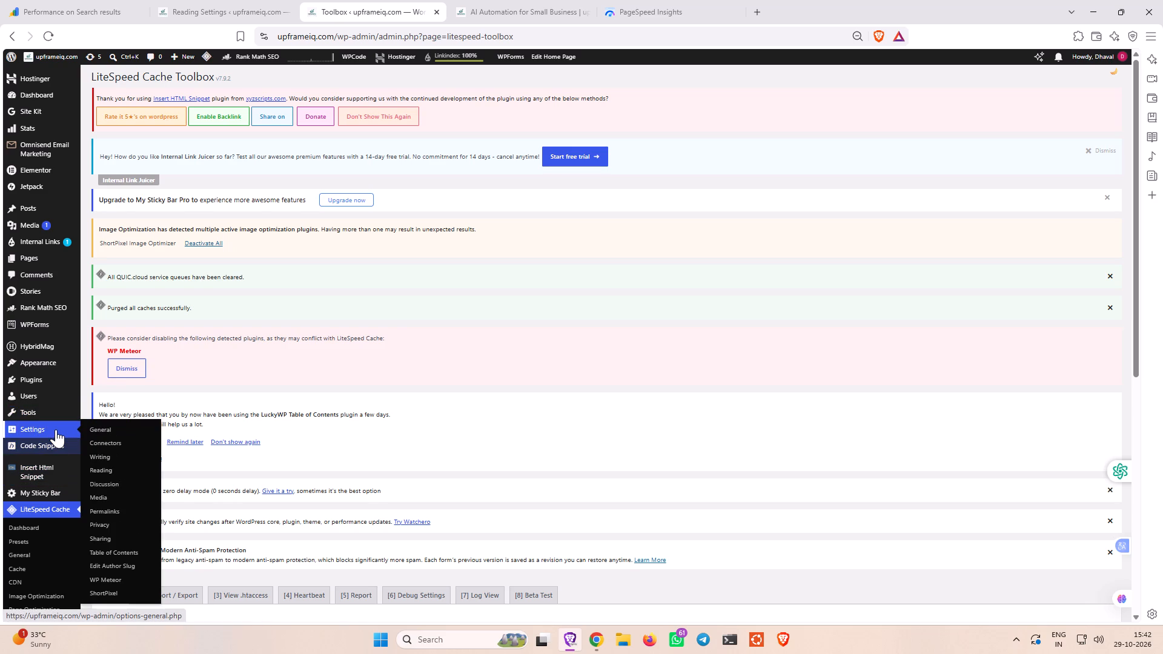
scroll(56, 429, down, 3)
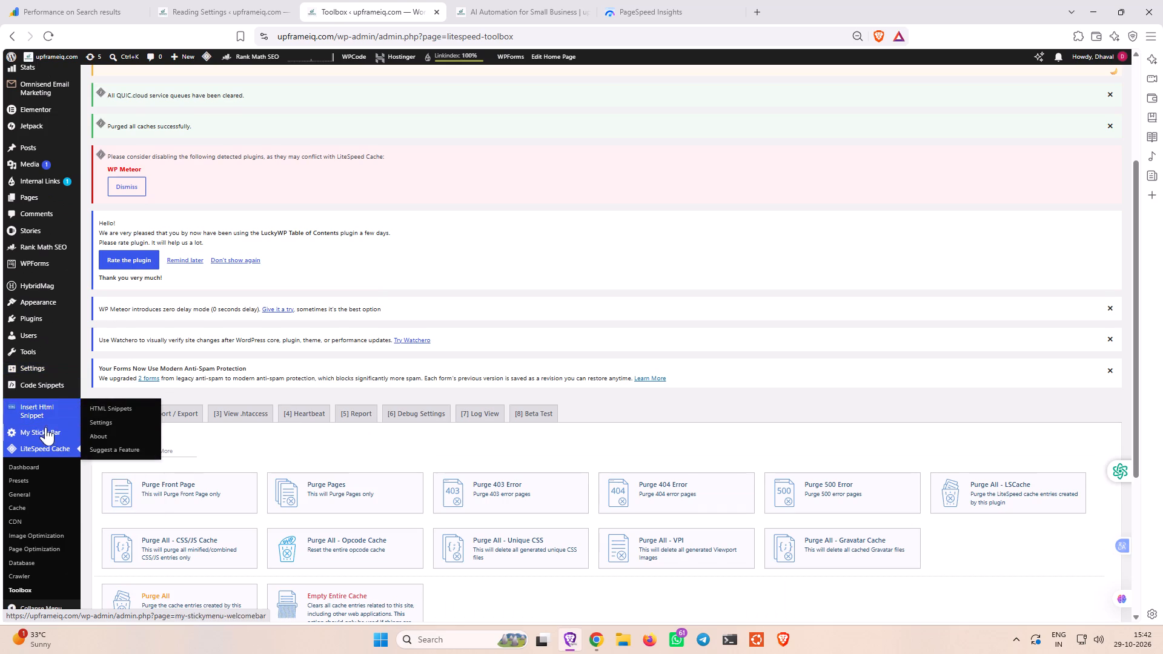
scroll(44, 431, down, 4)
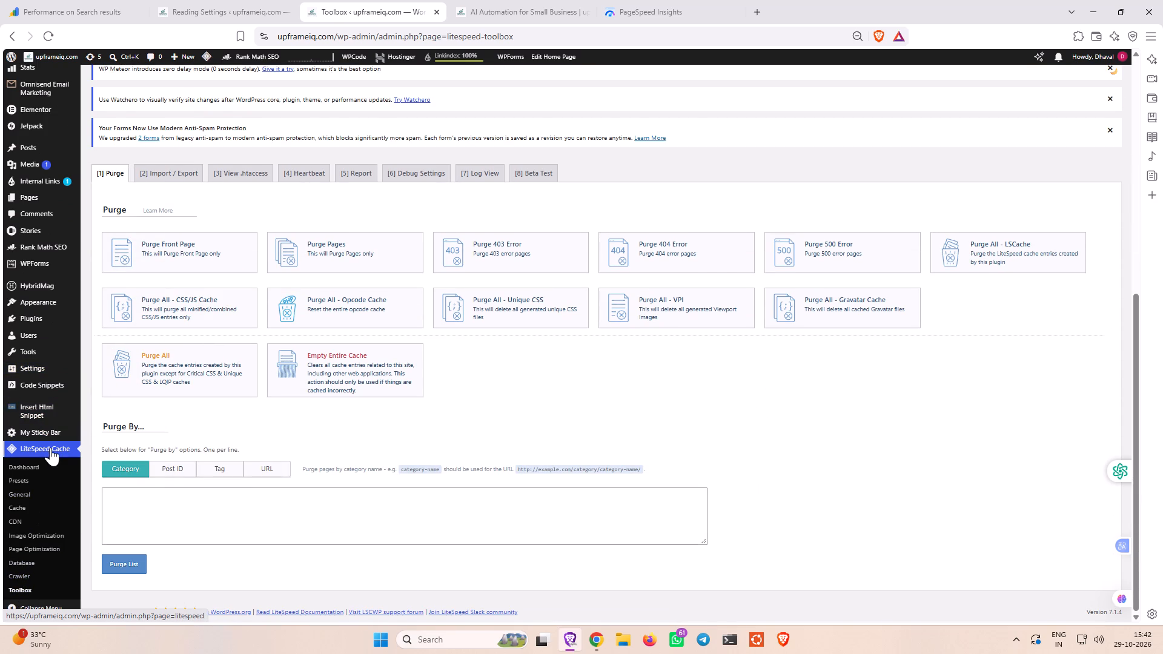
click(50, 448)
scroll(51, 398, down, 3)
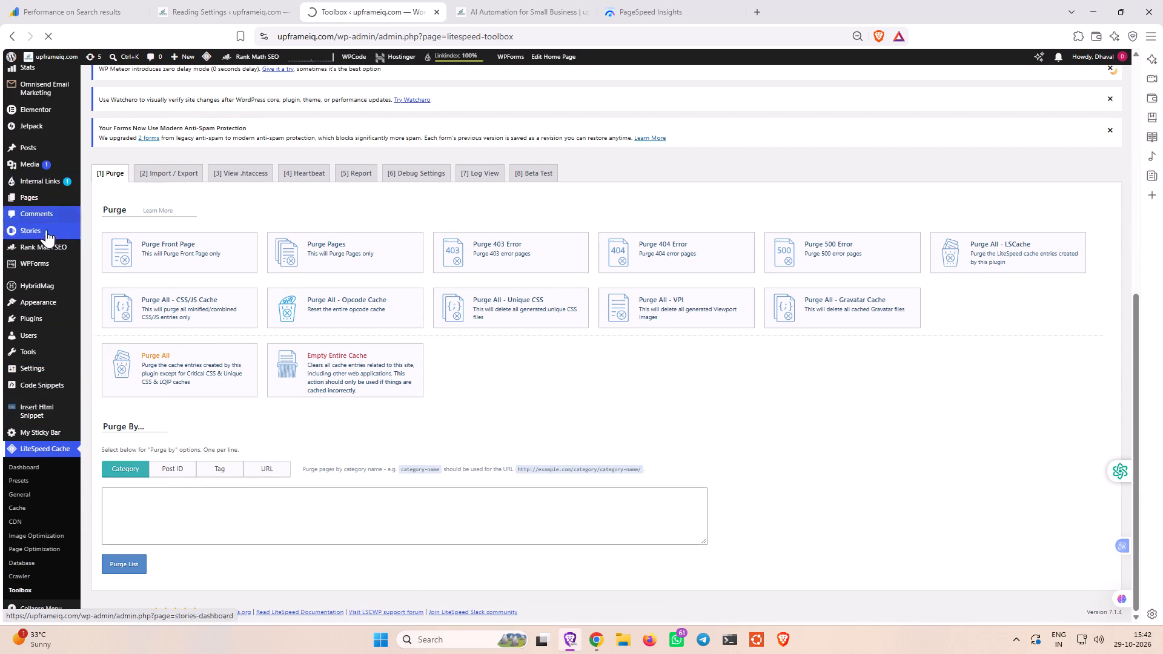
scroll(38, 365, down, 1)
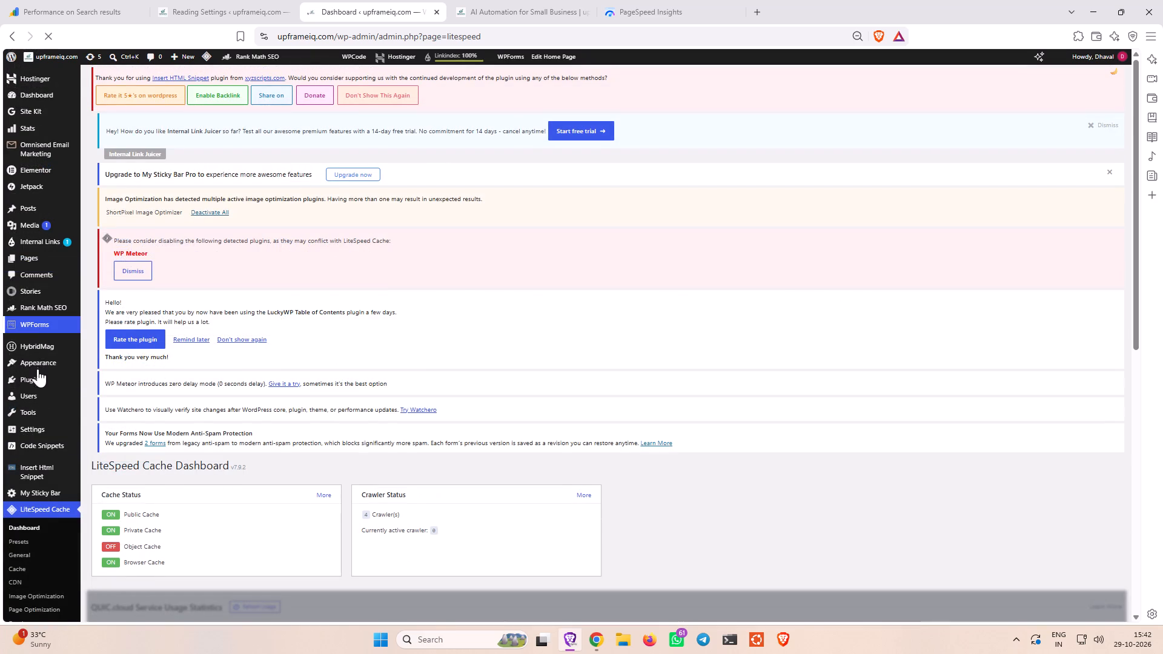
Open the site's installed plugins list in WordPress and look through it down to the WP Meteor entry.
click(38, 382)
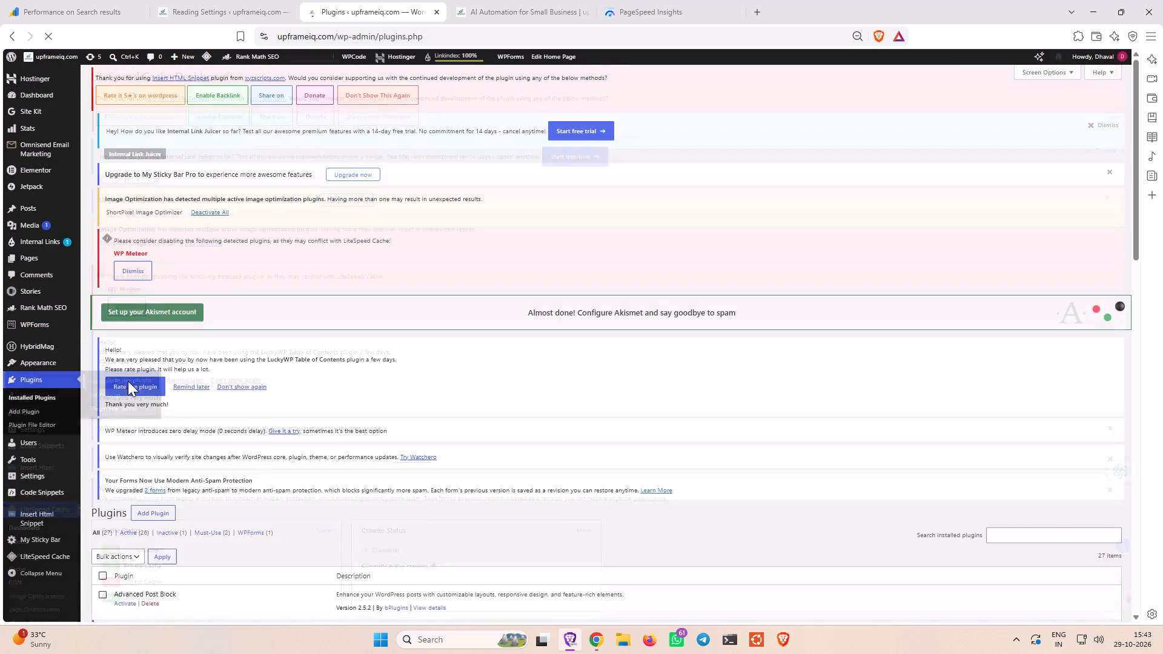
scroll(210, 369, down, 11)
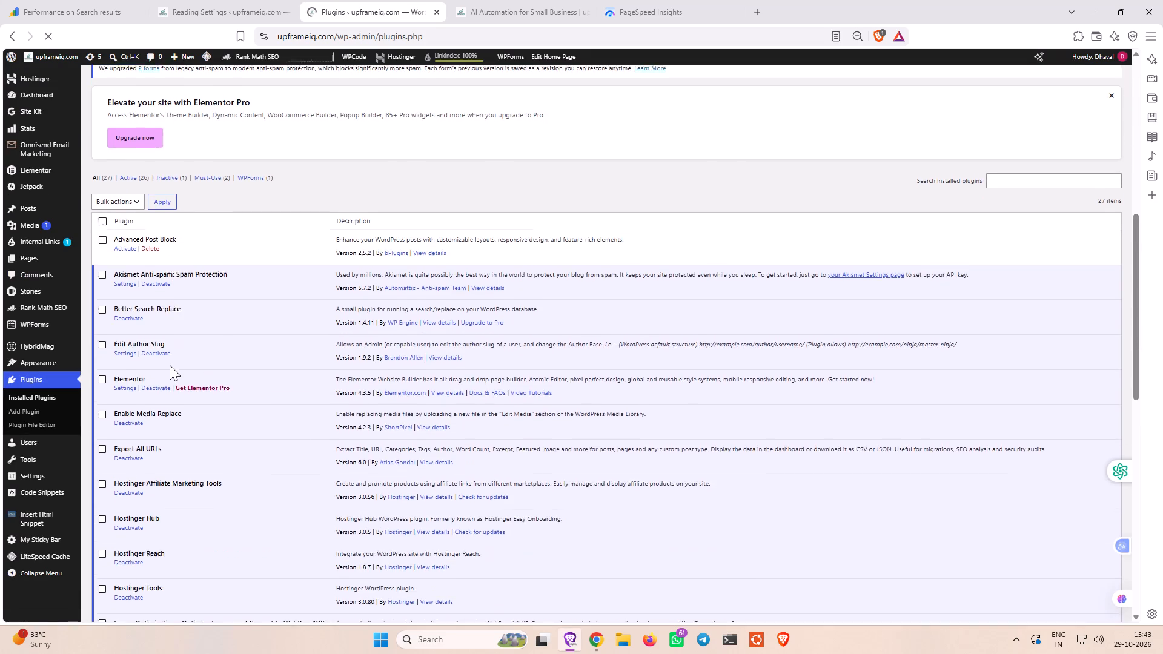
scroll(170, 365, down, 4)
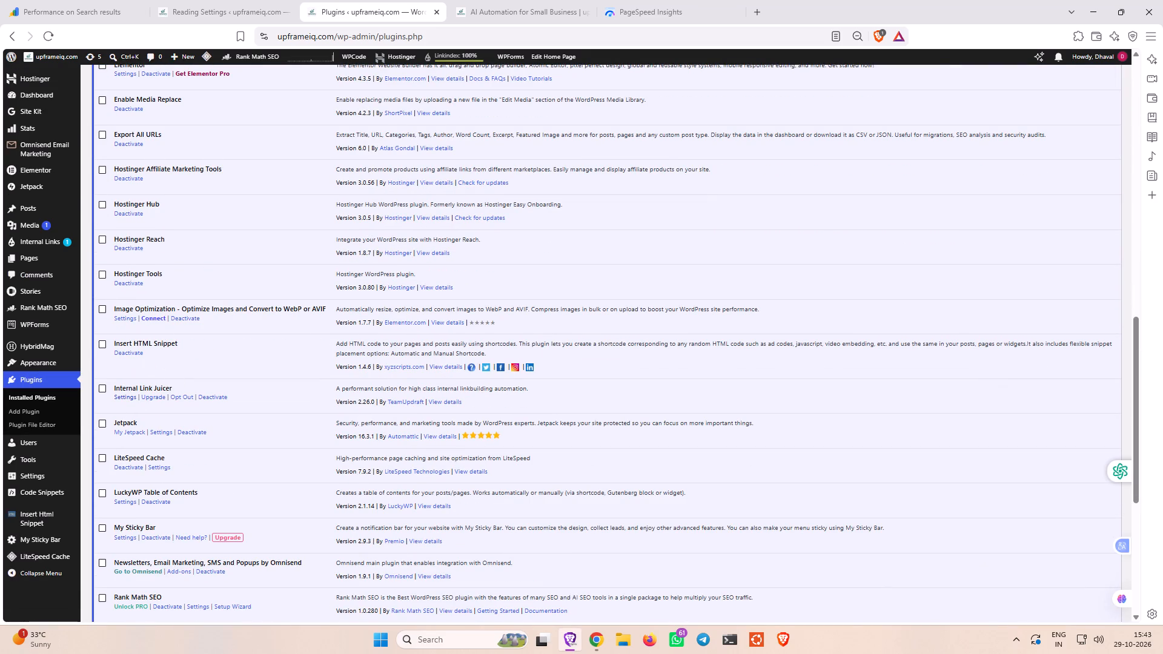
scroll(156, 396, down, 1)
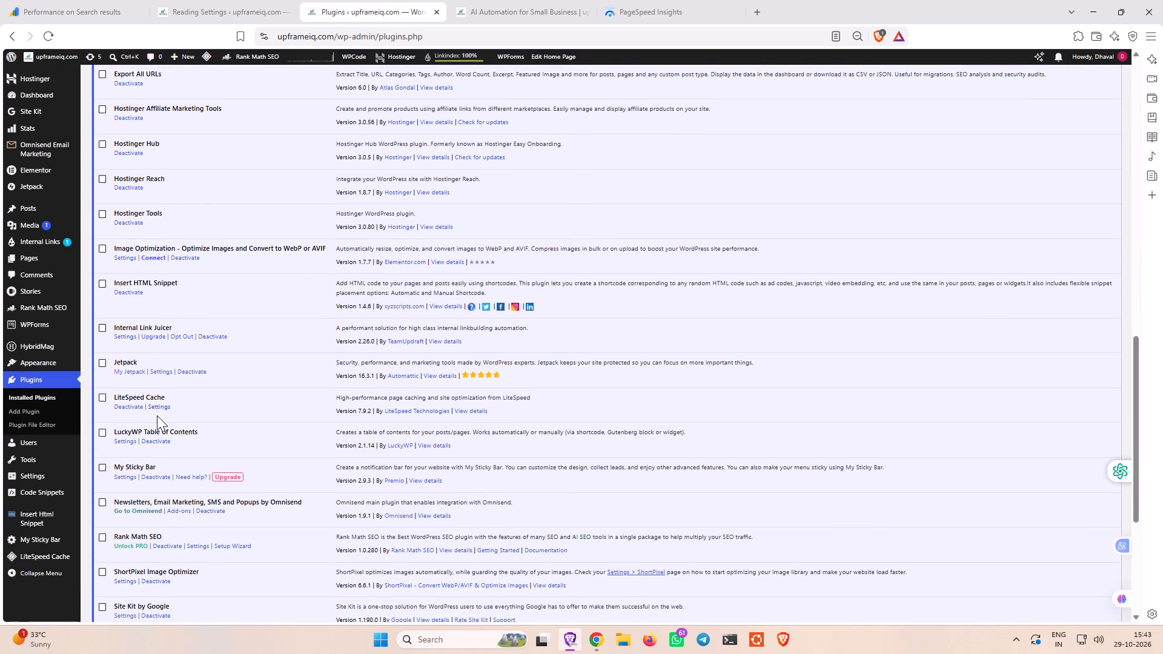
scroll(157, 416, down, 1)
scroll(156, 493, down, 2)
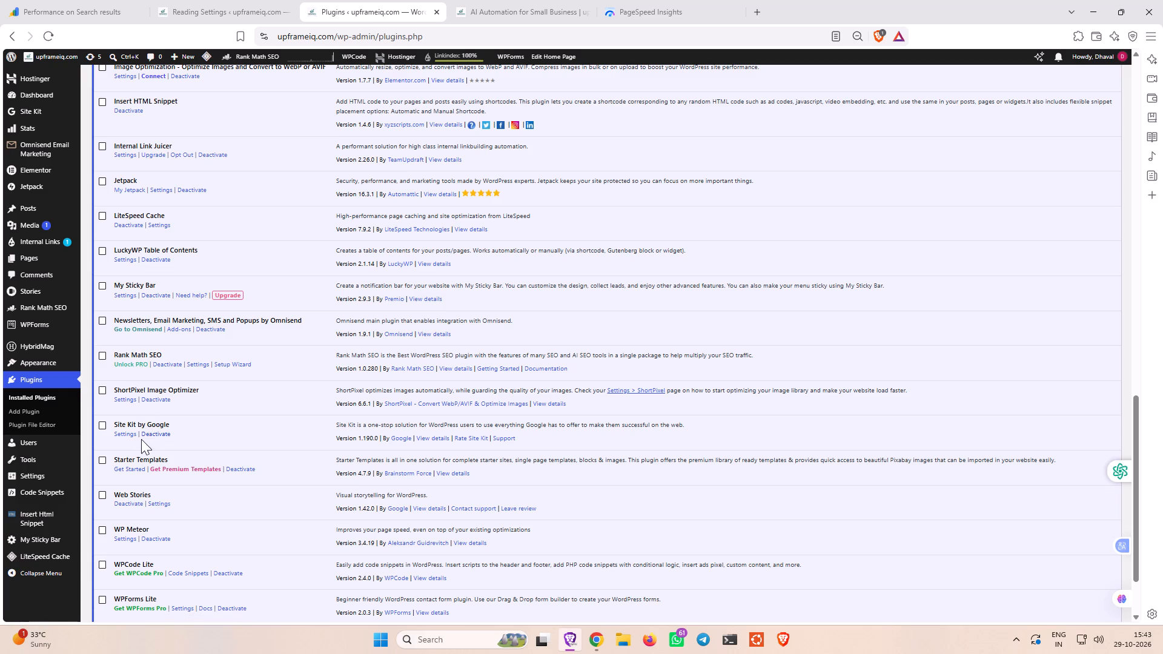
scroll(136, 472, down, 2)
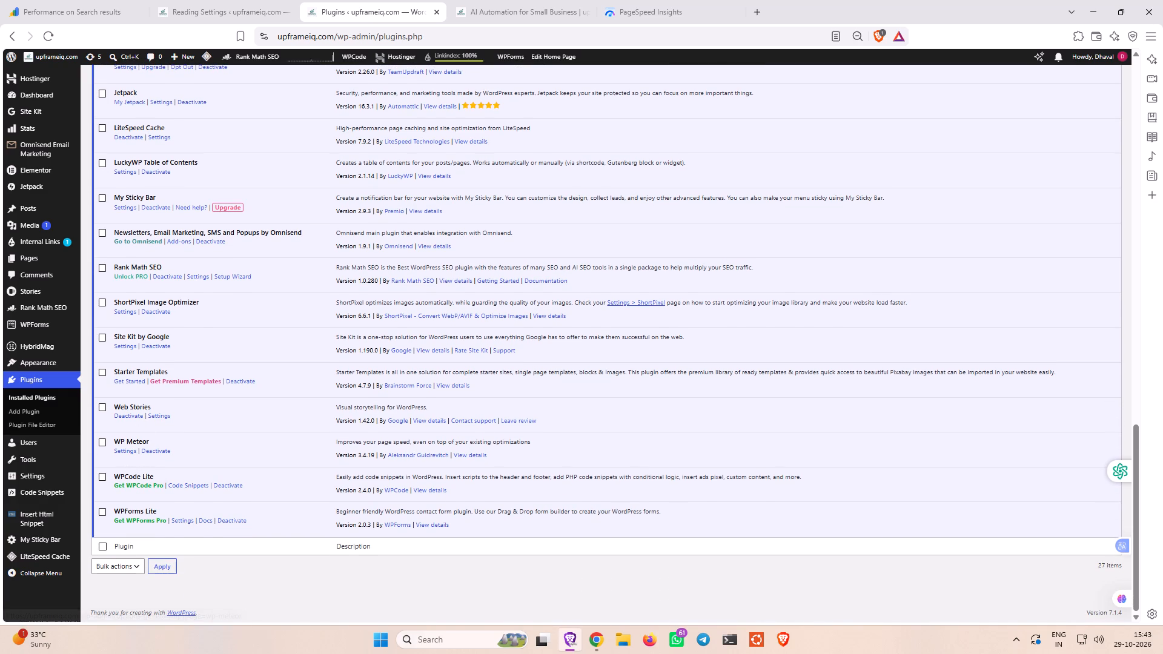
click(144, 441)
click(185, 441)
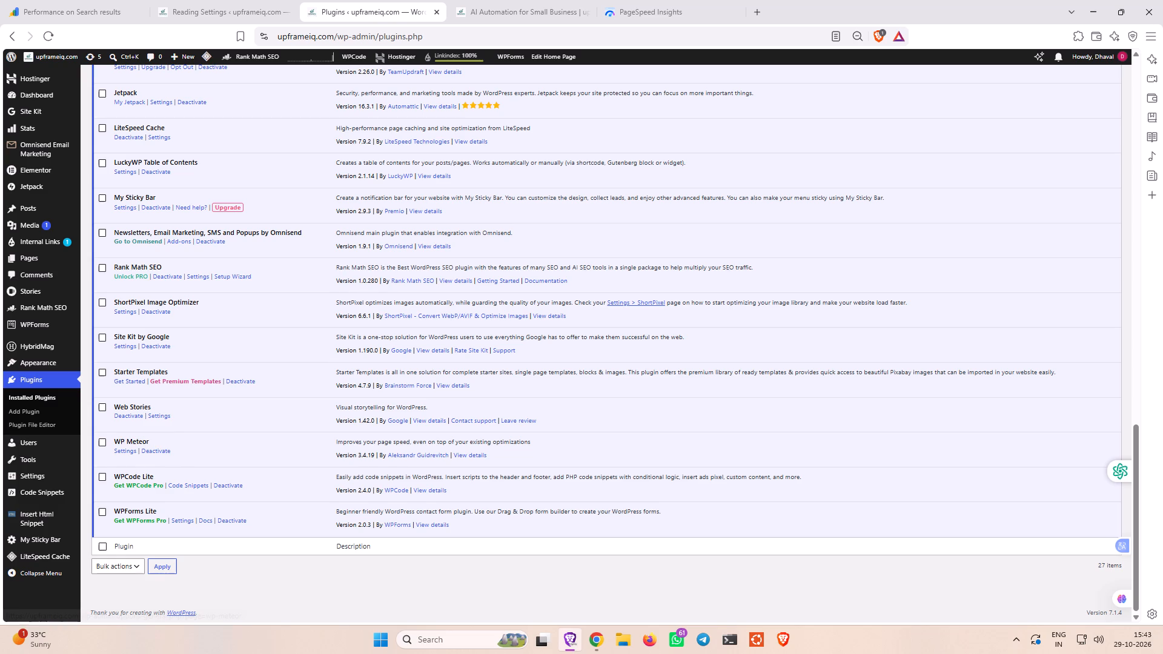
double_click(116, 442)
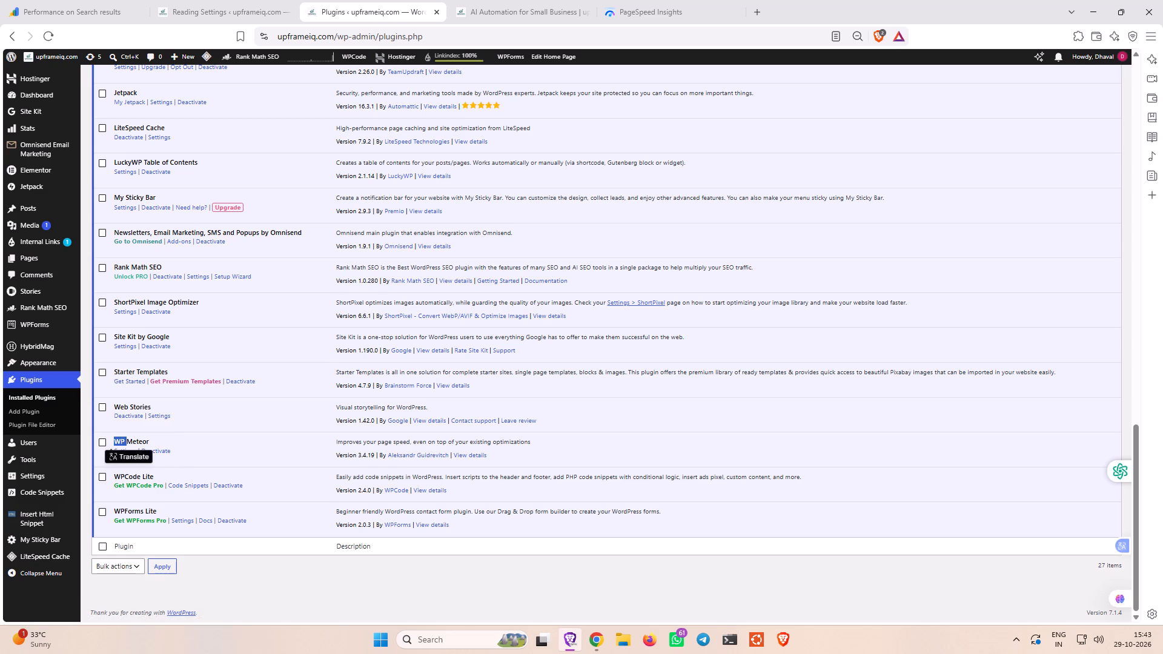
click(117, 442)
click(136, 443)
Go from the installed plugins list to adding a new plugin and search the WordPress plugin directory for "wp rocket".
scroll(788, 344, up, 13)
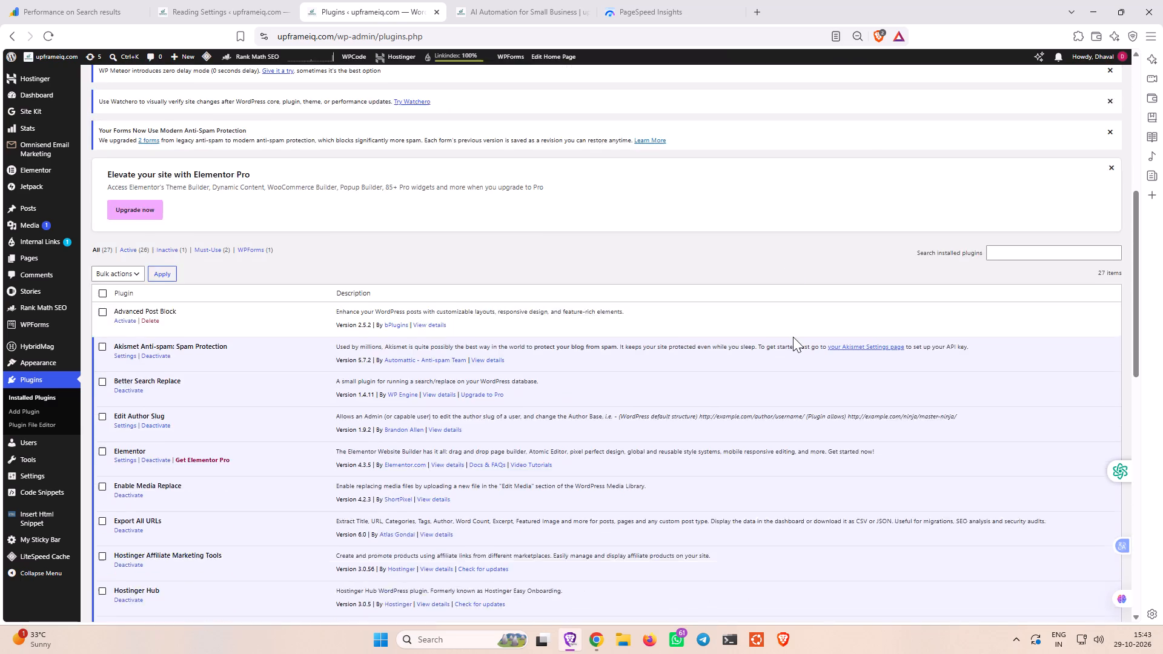
scroll(793, 337, up, 6)
scroll(1001, 519, down, 6)
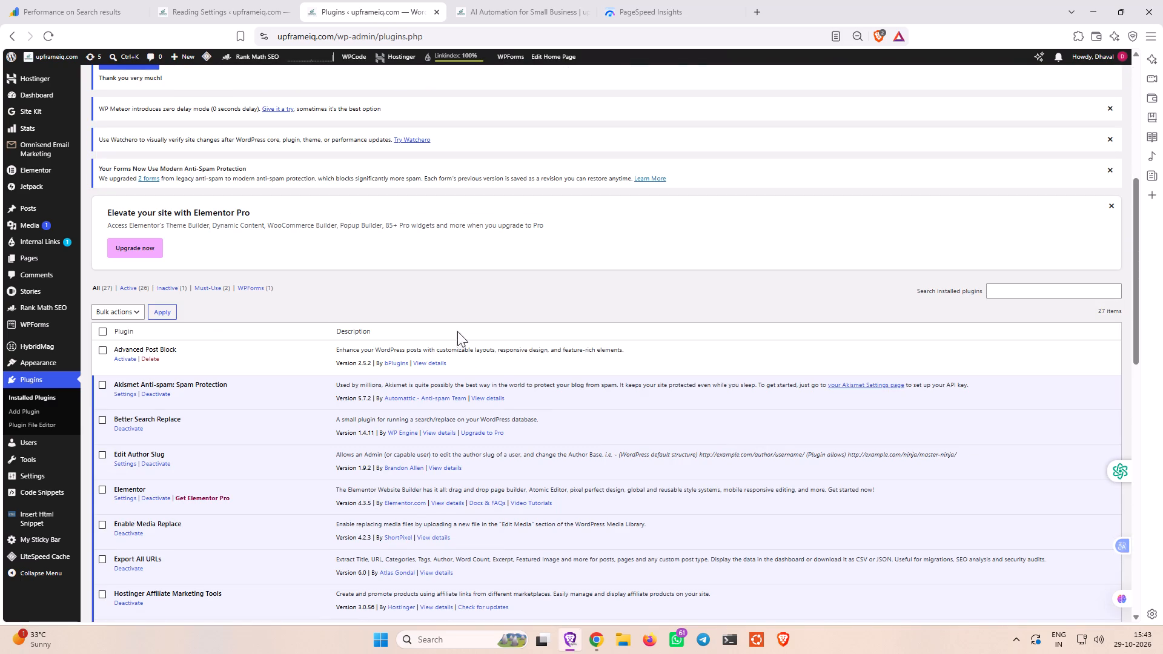
click(1005, 294)
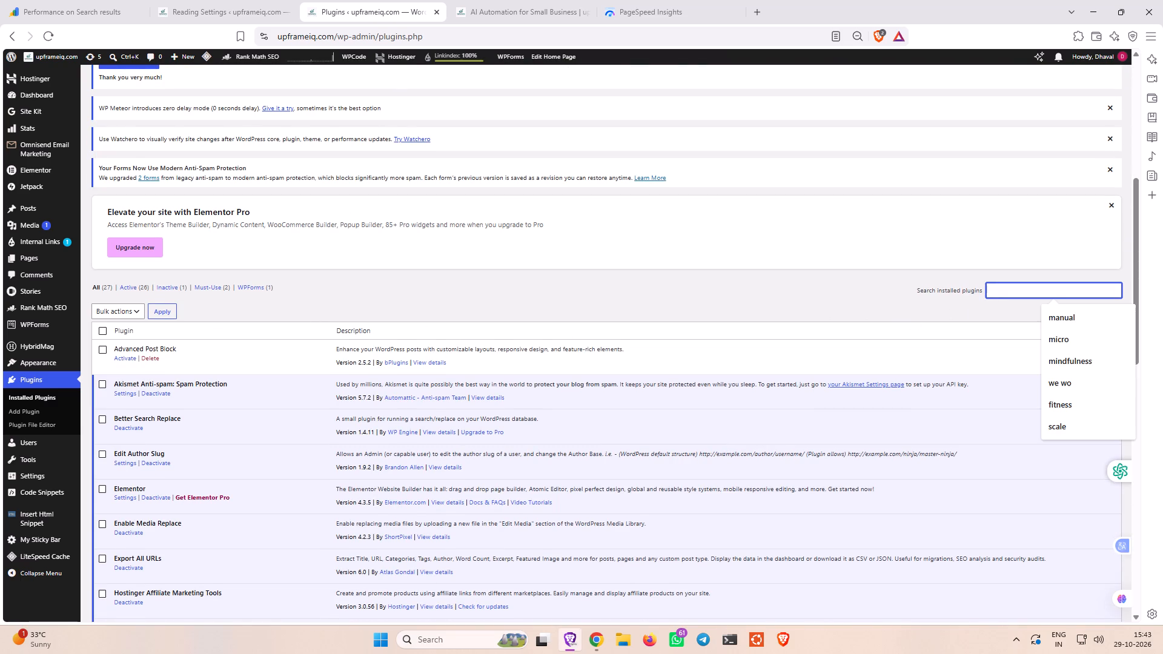
scroll(476, 334, up, 4)
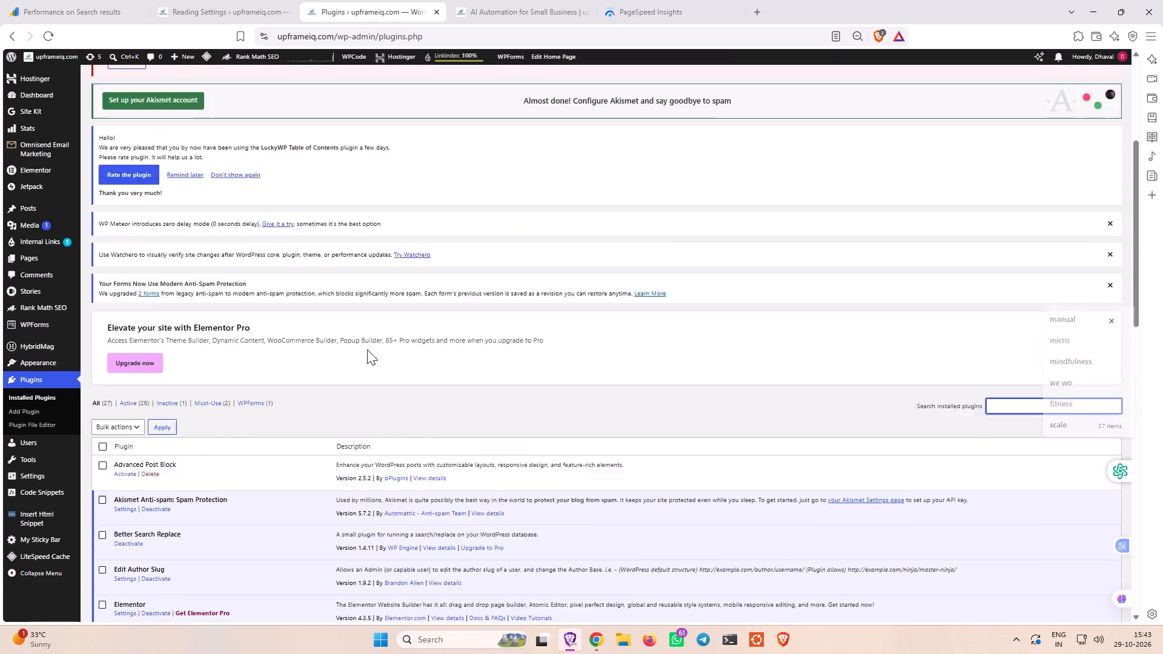
scroll(322, 349, up, 3)
click(169, 78)
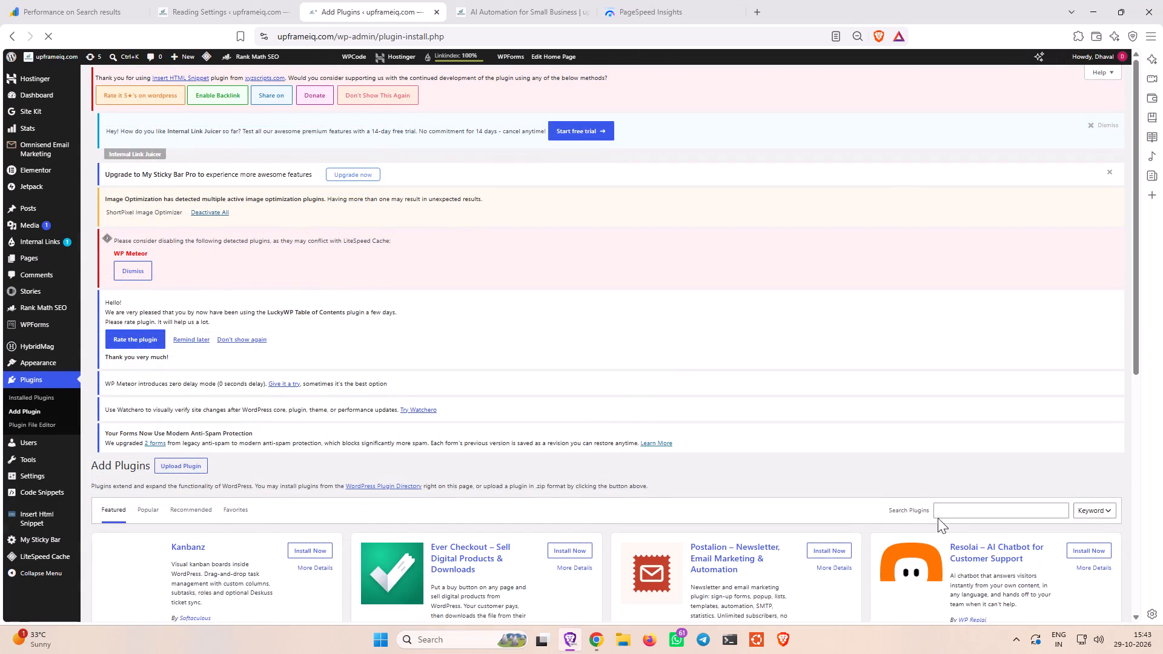
scroll(939, 509, down, 4)
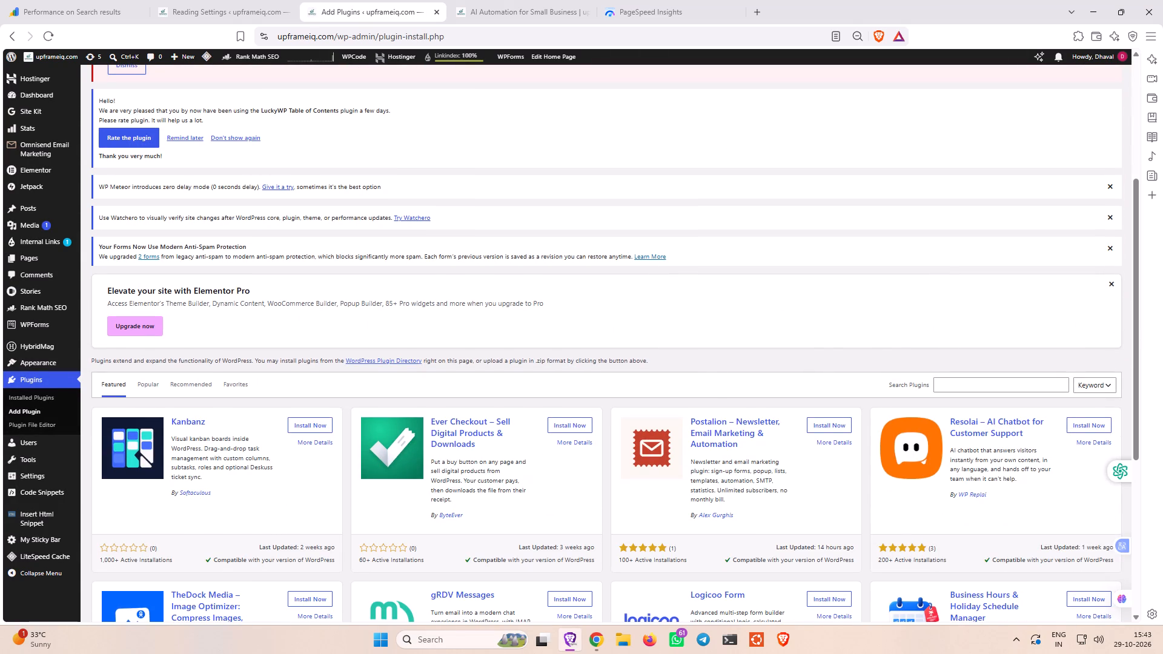
click(966, 385)
text(wp)
key(space)
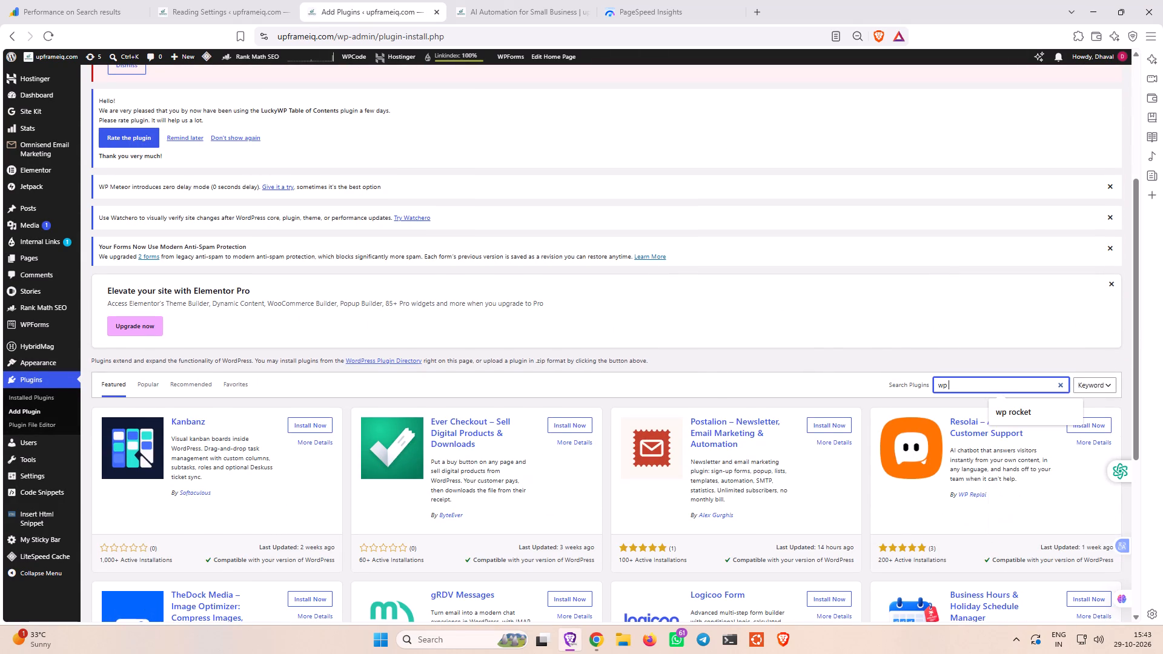
key(r)
key(o)
key(c)
text(ket)
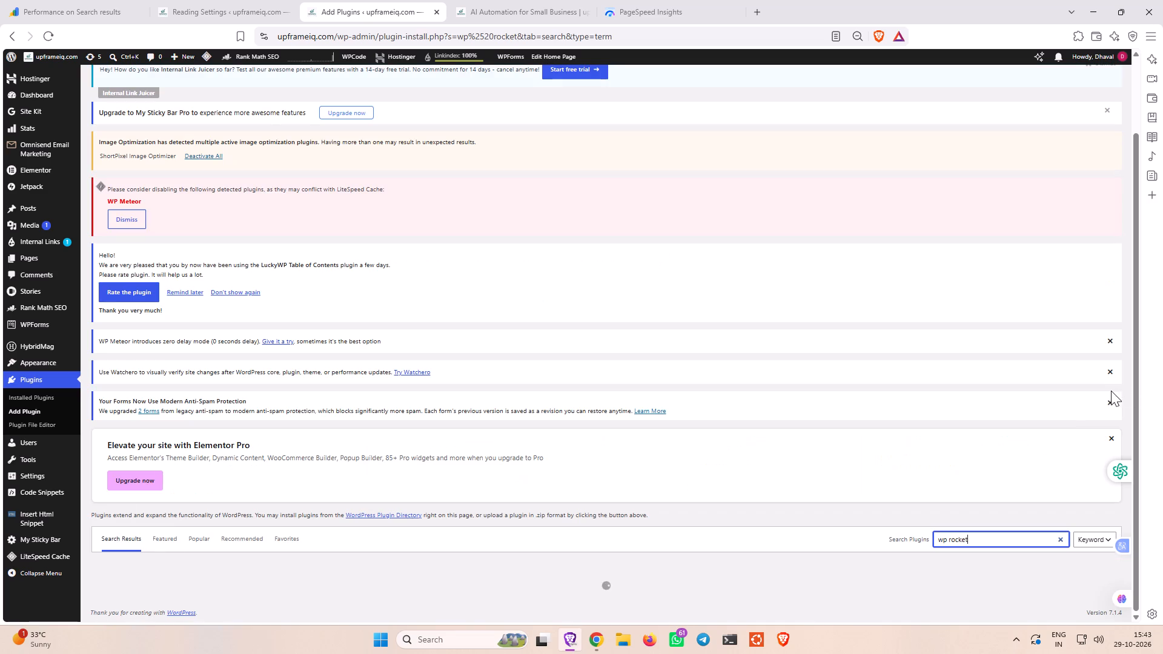
Look through the first page of "wp rocket" search results for a suitable speed optimization plugin.
scroll(439, 456, down, 5)
scroll(320, 439, down, 3)
scroll(463, 394, down, 2)
scroll(412, 395, down, 3)
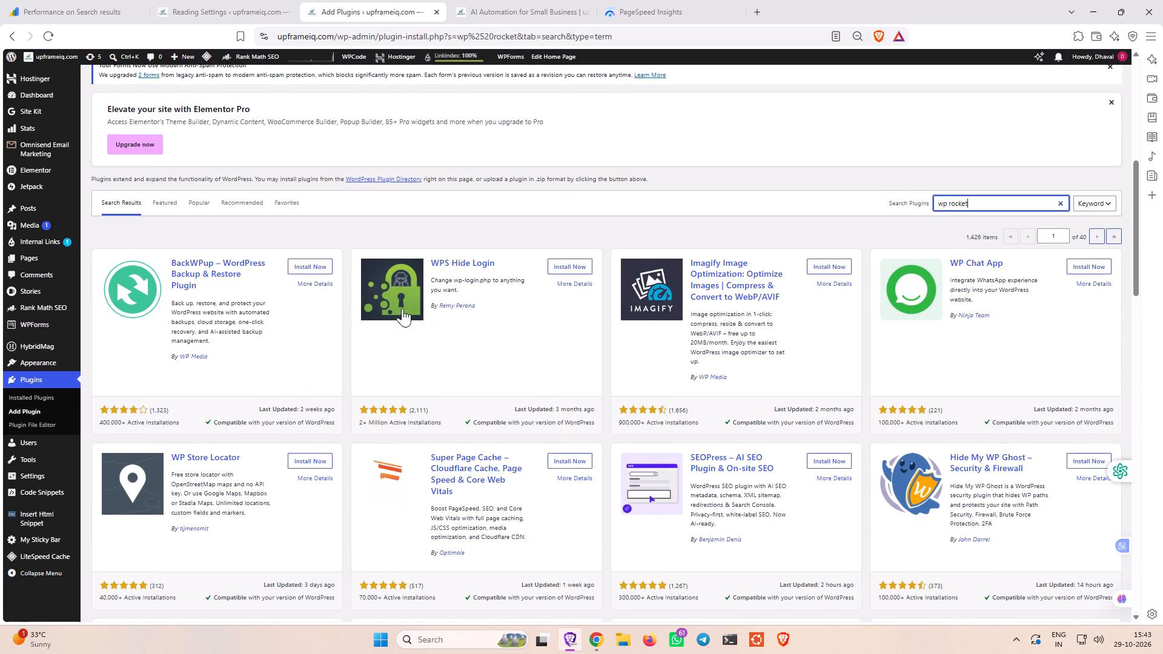
scroll(681, 411, down, 4)
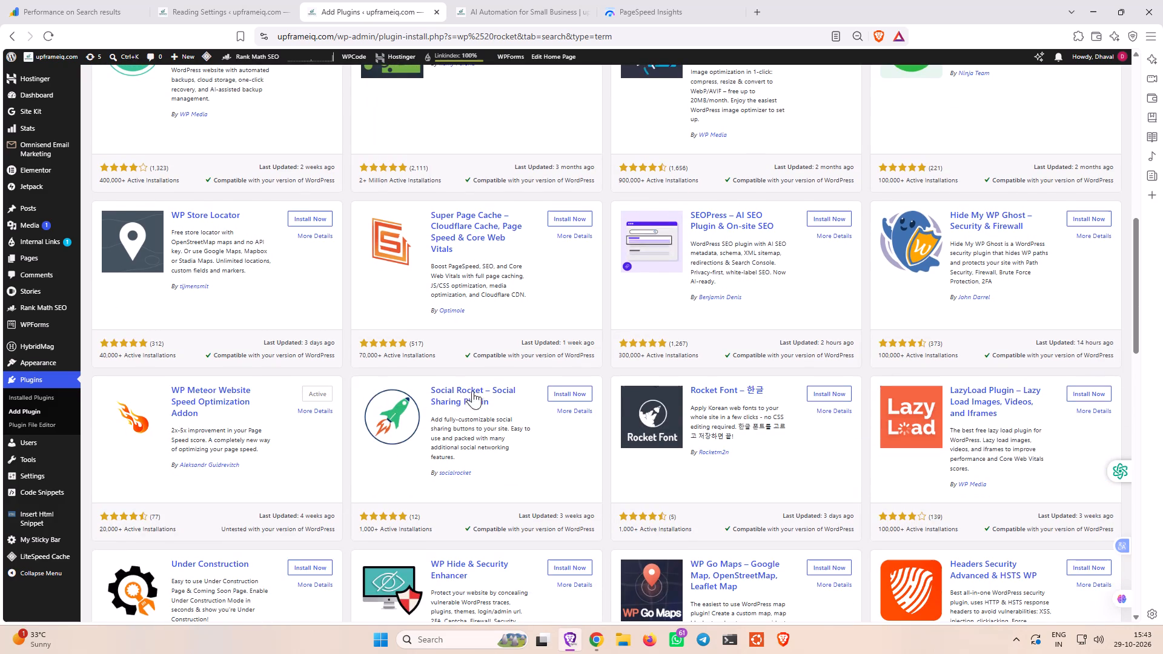
scroll(247, 451, down, 3)
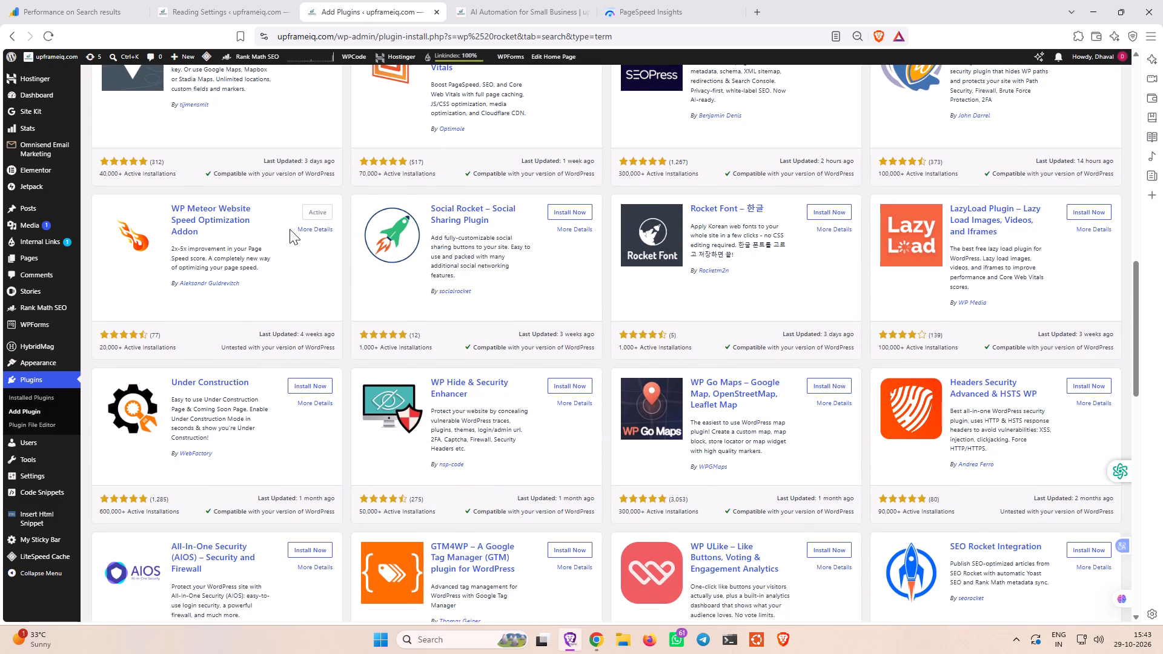
scroll(294, 406, down, 6)
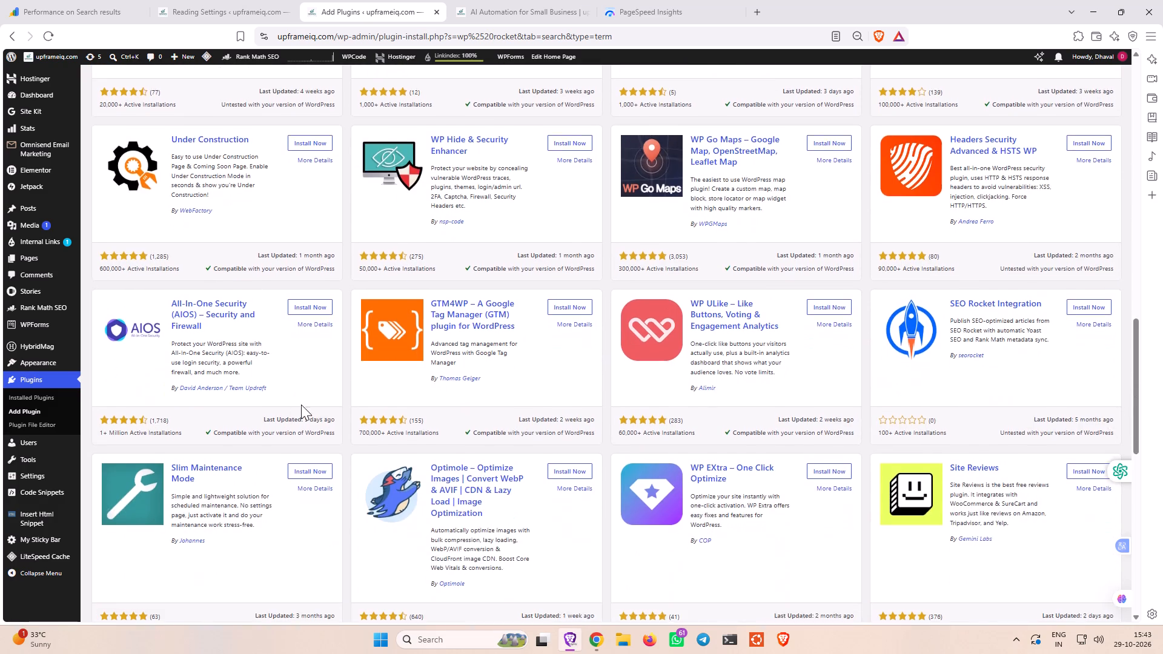
scroll(301, 405, down, 9)
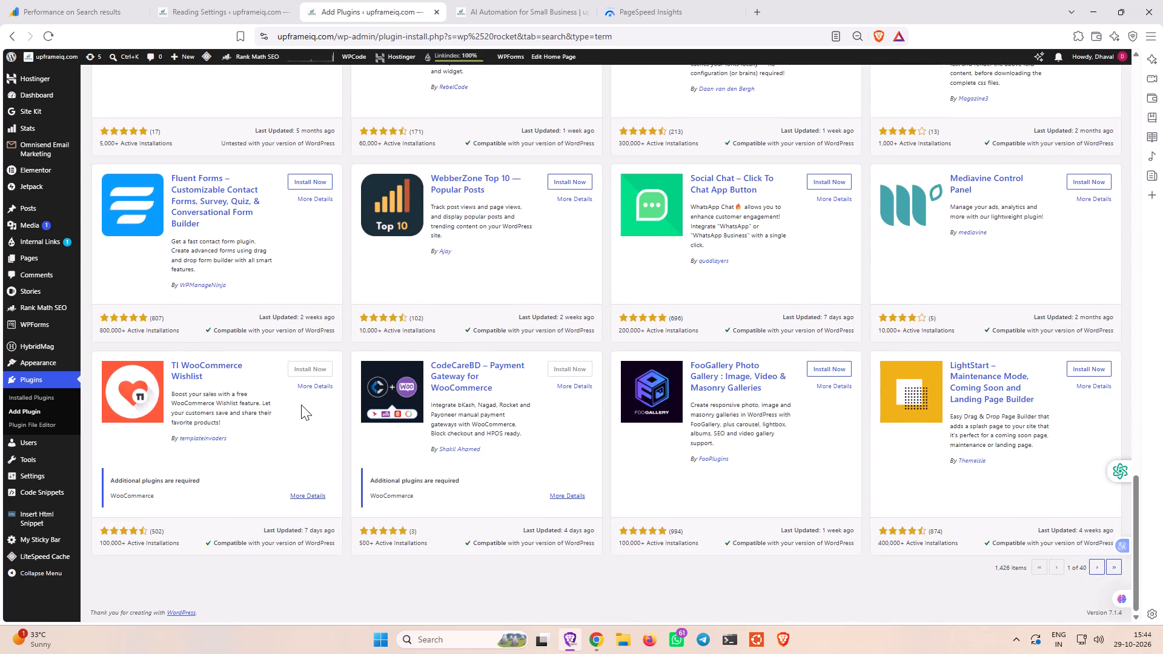
scroll(226, 428, up, 20)
scroll(226, 428, up, 10)
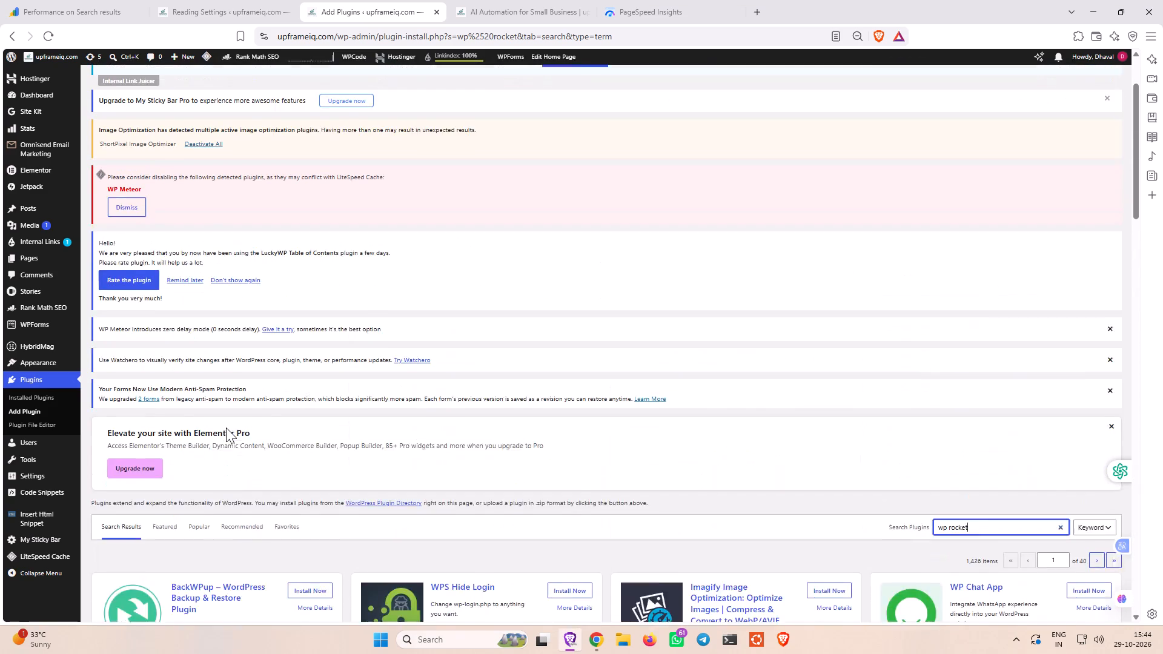
scroll(226, 428, up, 1)
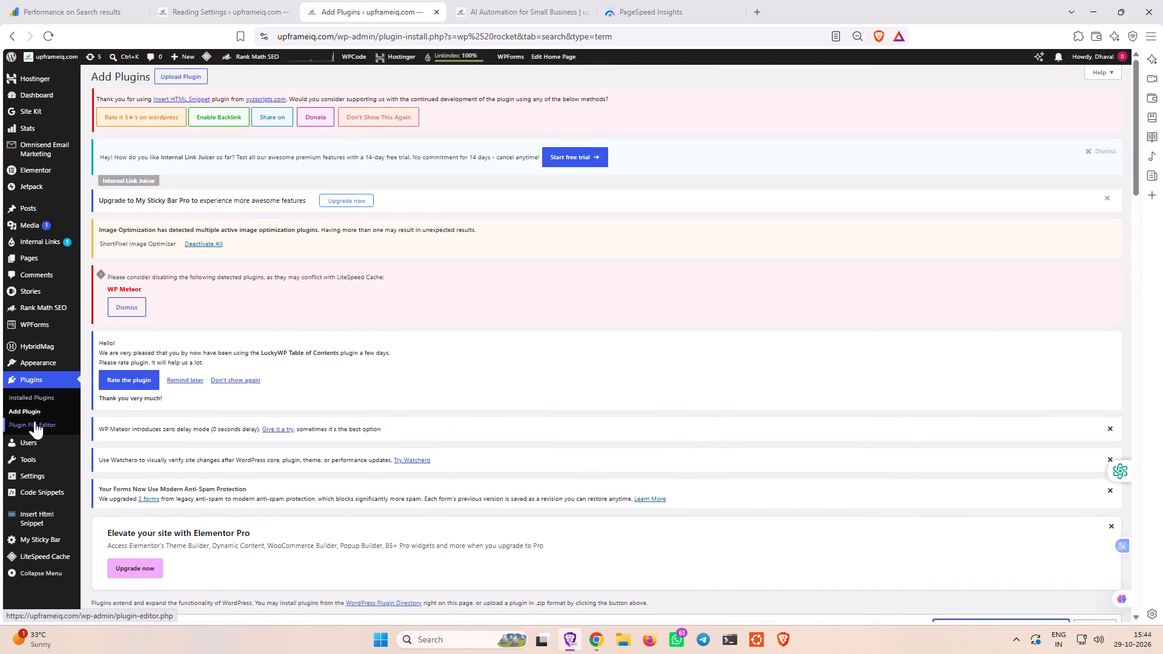
Return to the installed plugins, deactivate WP Meteor, and check the notices above the plugin list.
click(36, 398)
scroll(289, 403, down, 3)
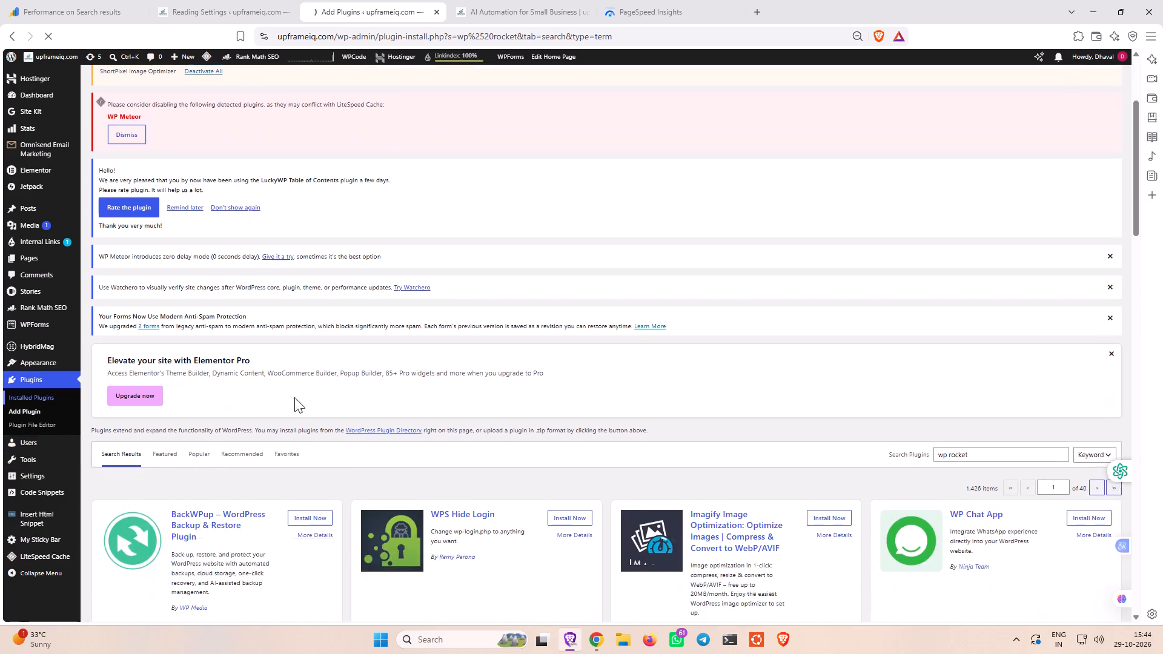
scroll(263, 344, down, 13)
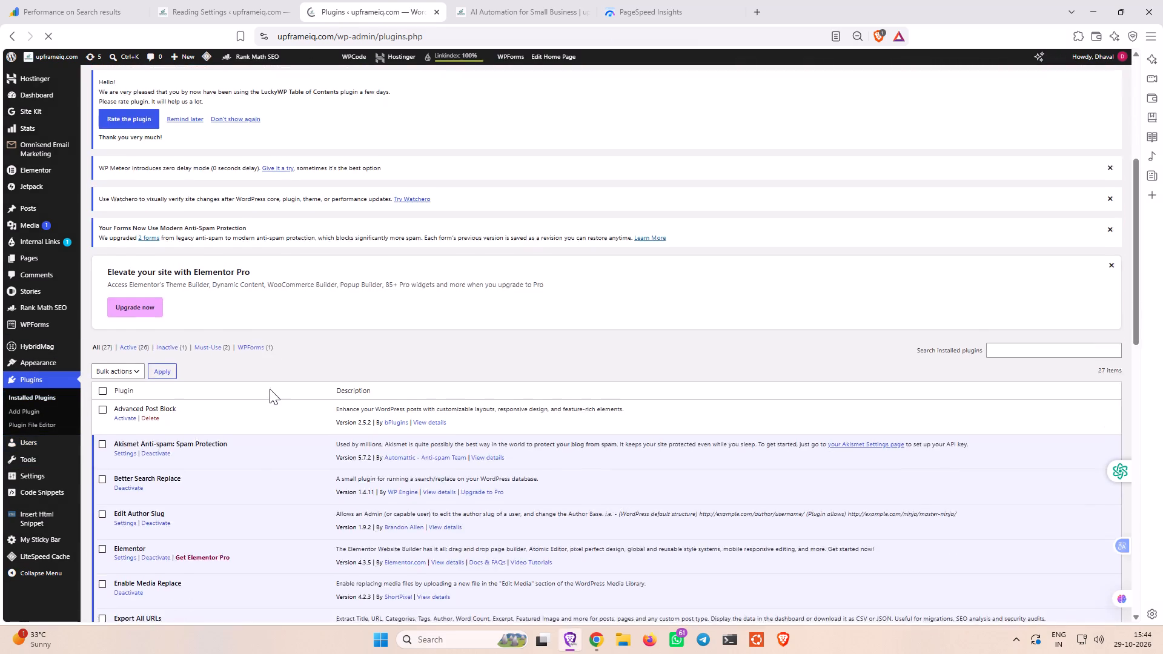
scroll(270, 389, down, 15)
scroll(182, 458, down, 2)
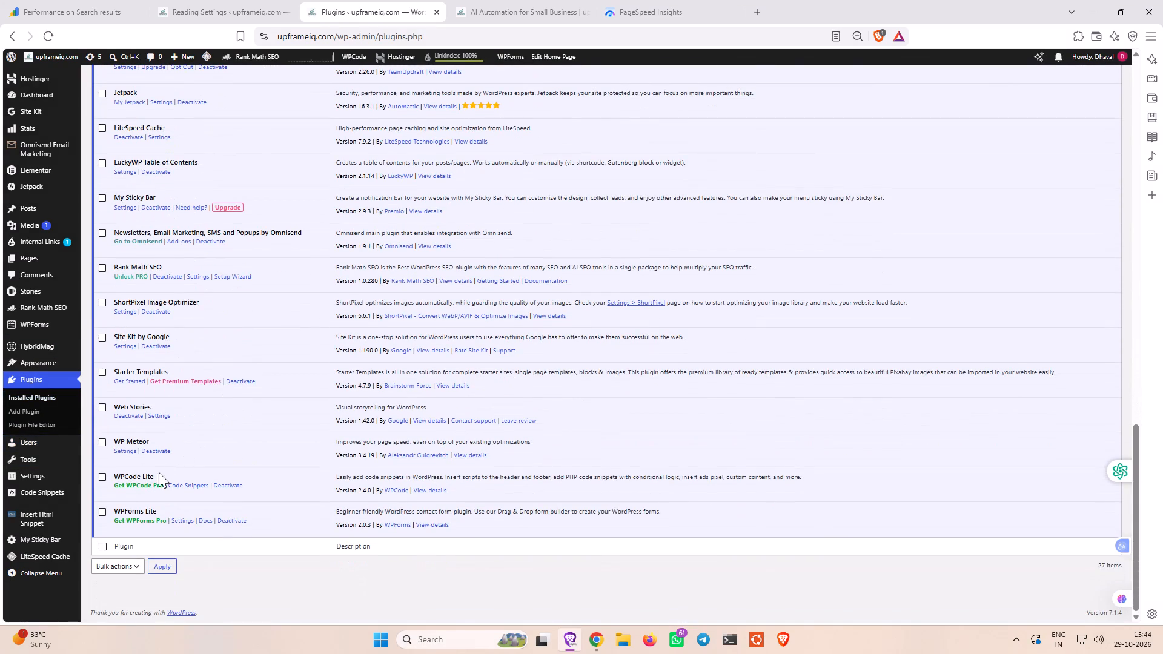
click(154, 451)
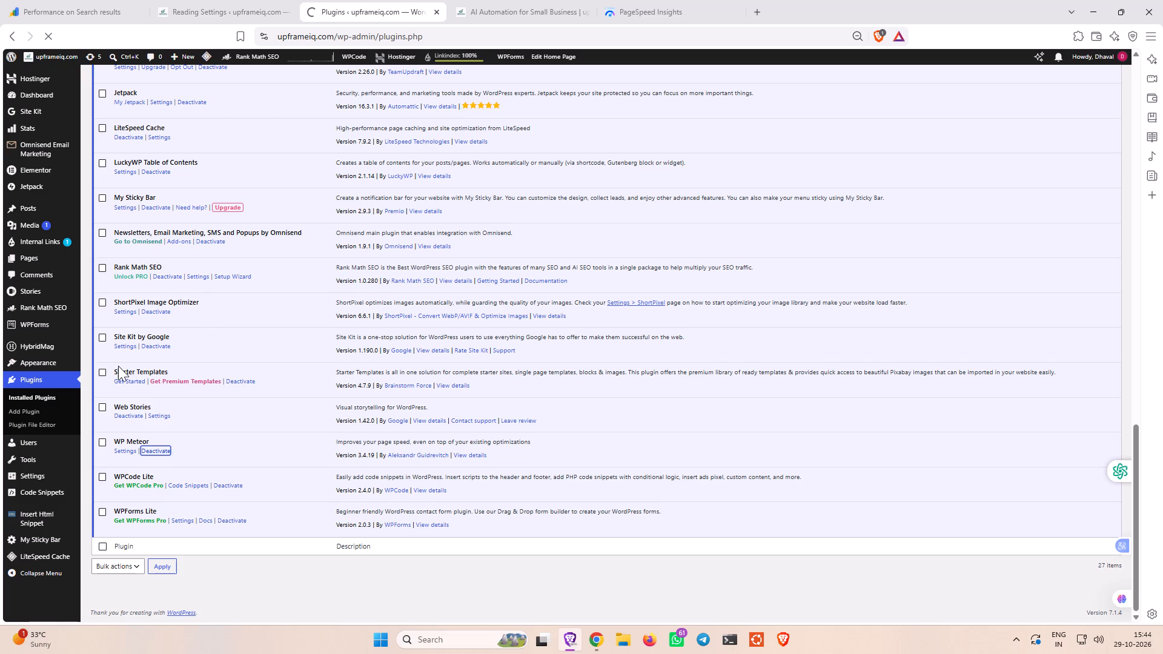
scroll(257, 365, up, 2)
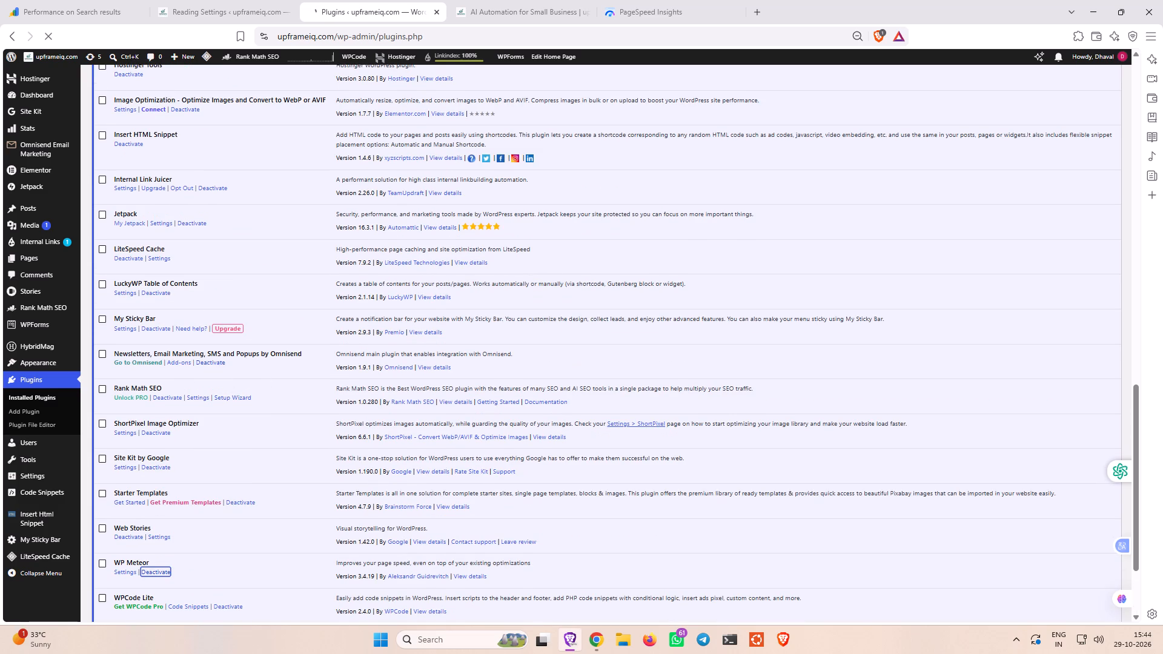
scroll(171, 400, up, 4)
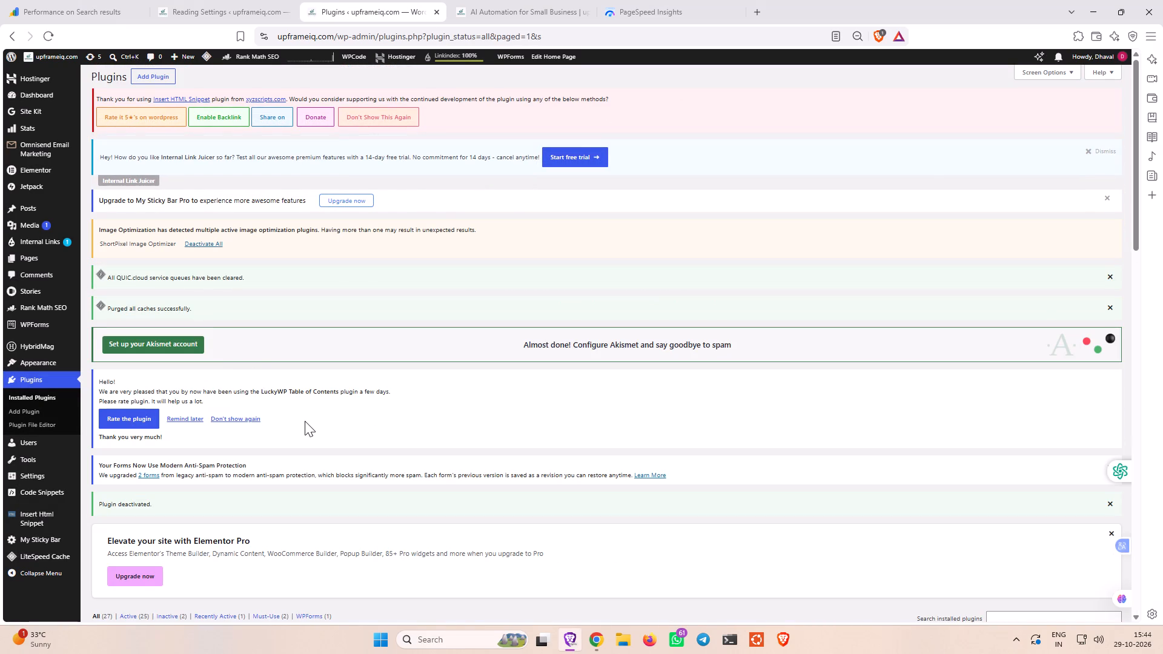
scroll(315, 421, down, 2)
scroll(340, 417, up, 2)
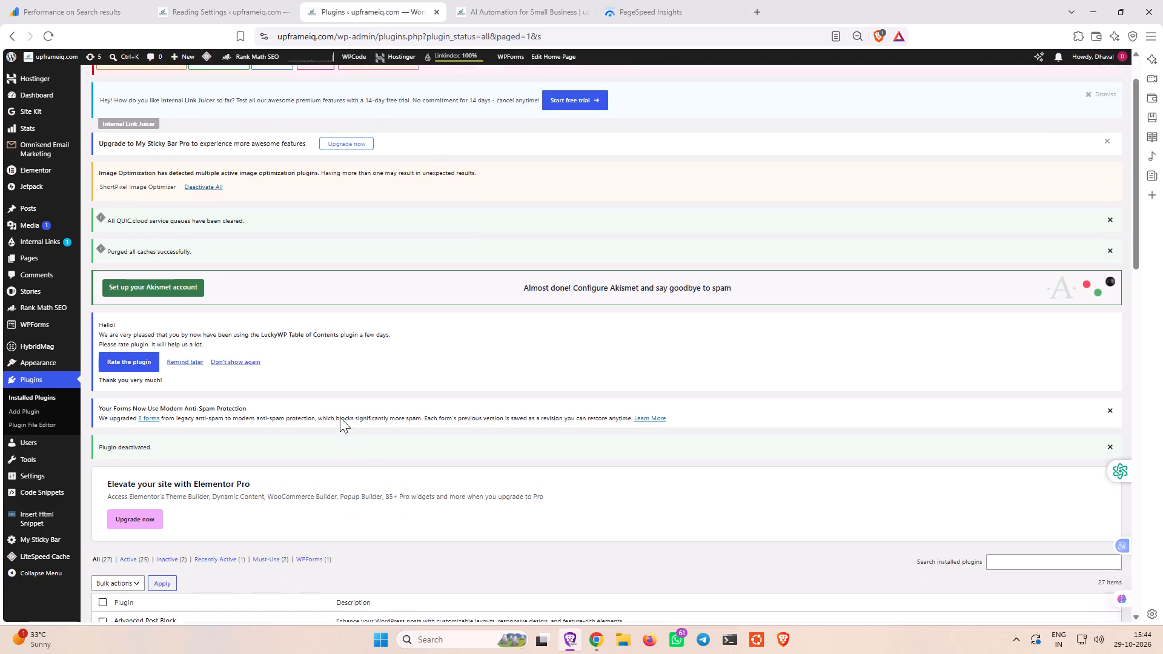
scroll(340, 416, up, 5)
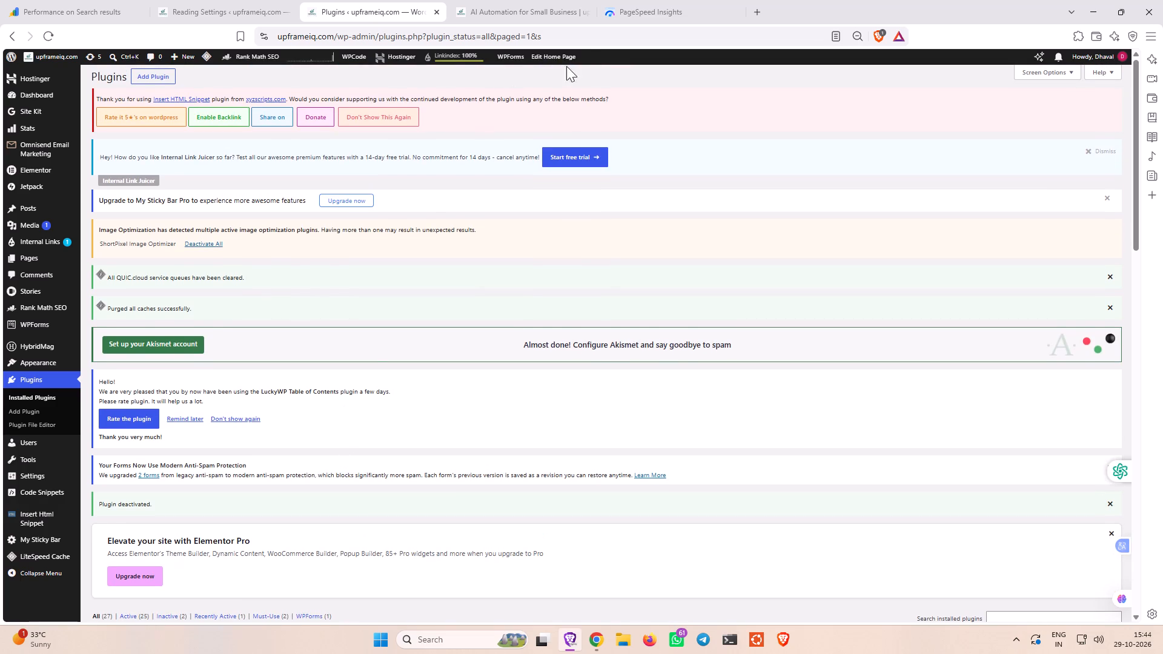
click(639, 15)
scroll(141, 316, up, 16)
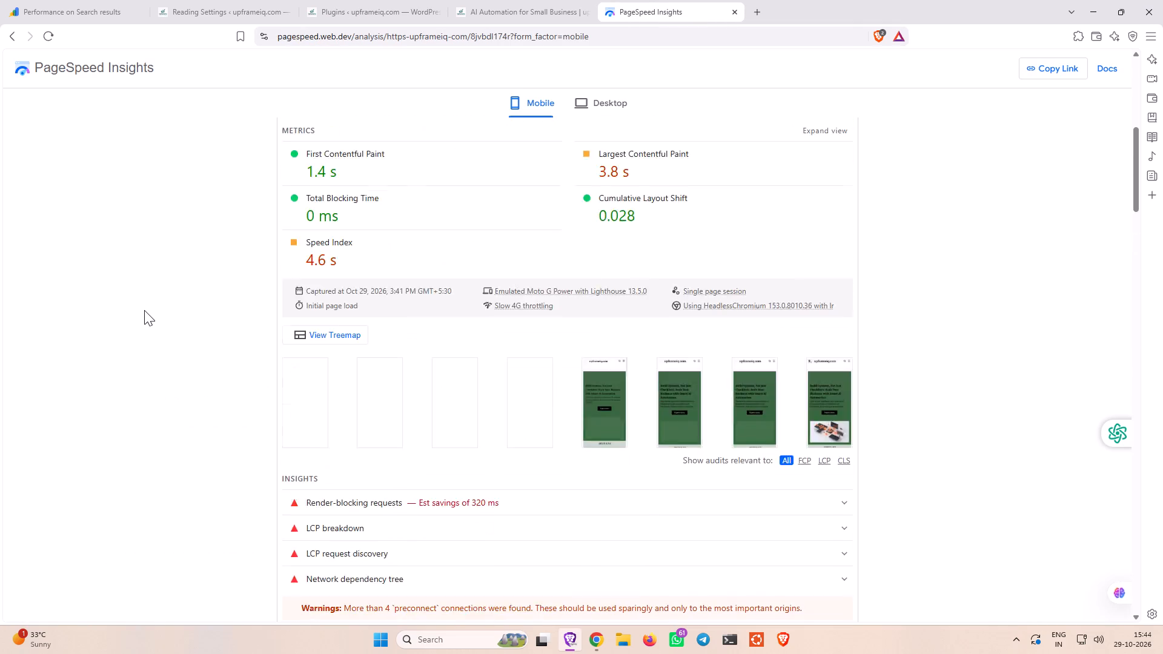
scroll(144, 310, up, 16)
click(804, 143)
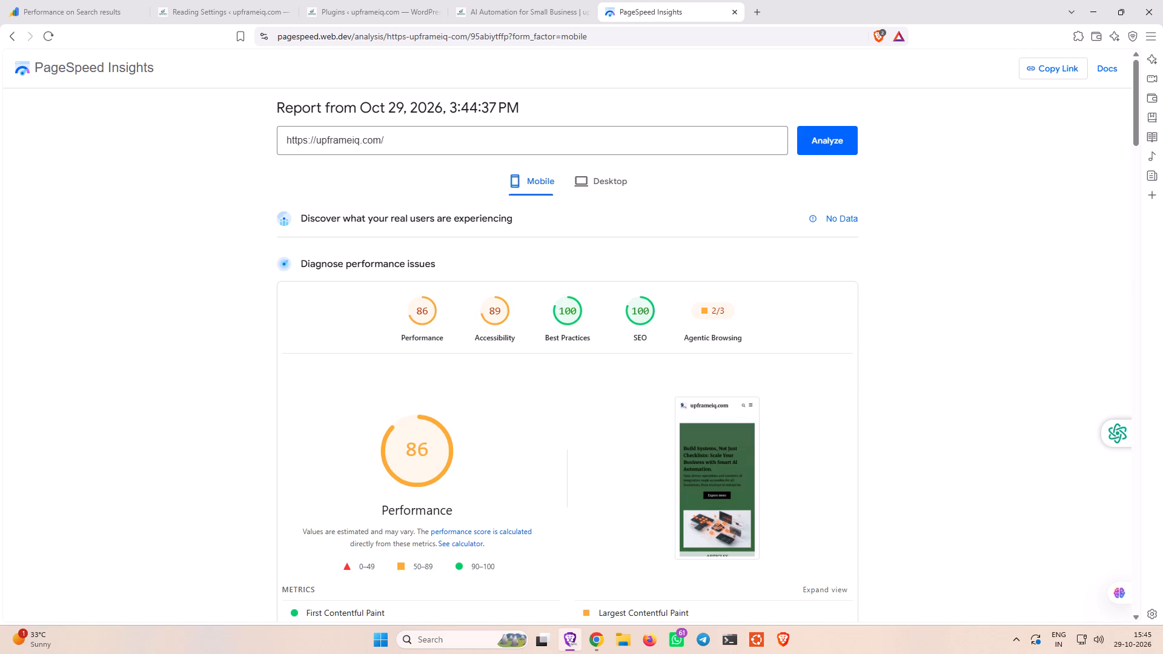
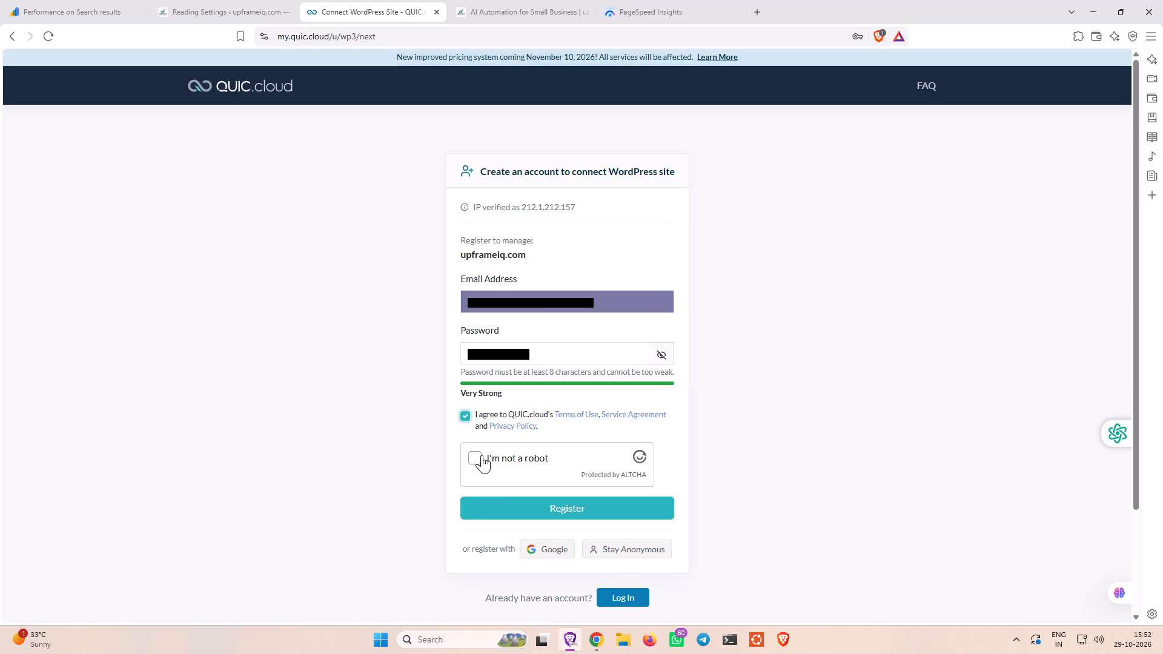
Complete the human verification on the QUIC.cloud account registration form for upframeiq.com.
click(475, 458)
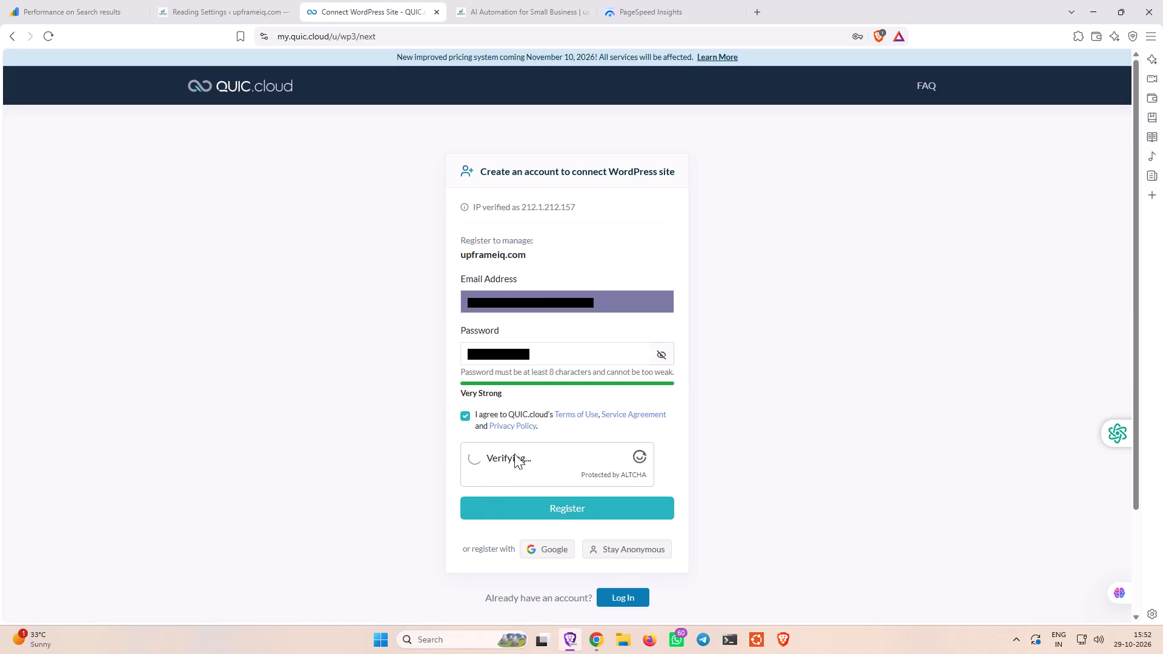
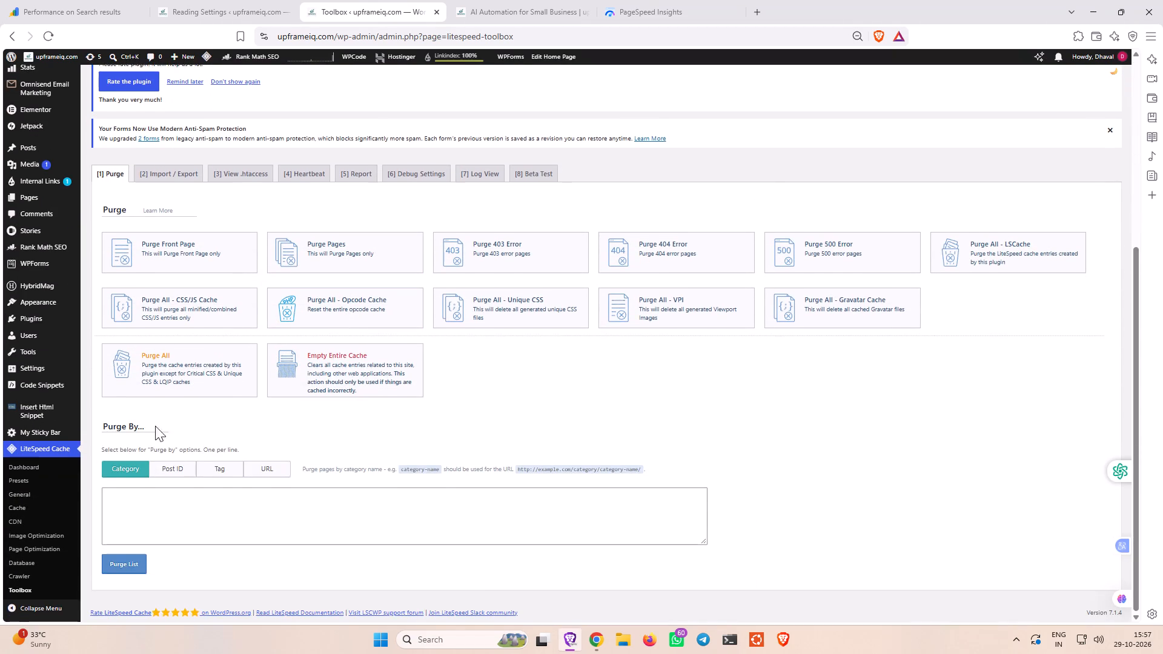
scroll(195, 420, up, 7)
Reload the upframeiq.com homepage twice to check how it displays after the purge.
click(501, 16)
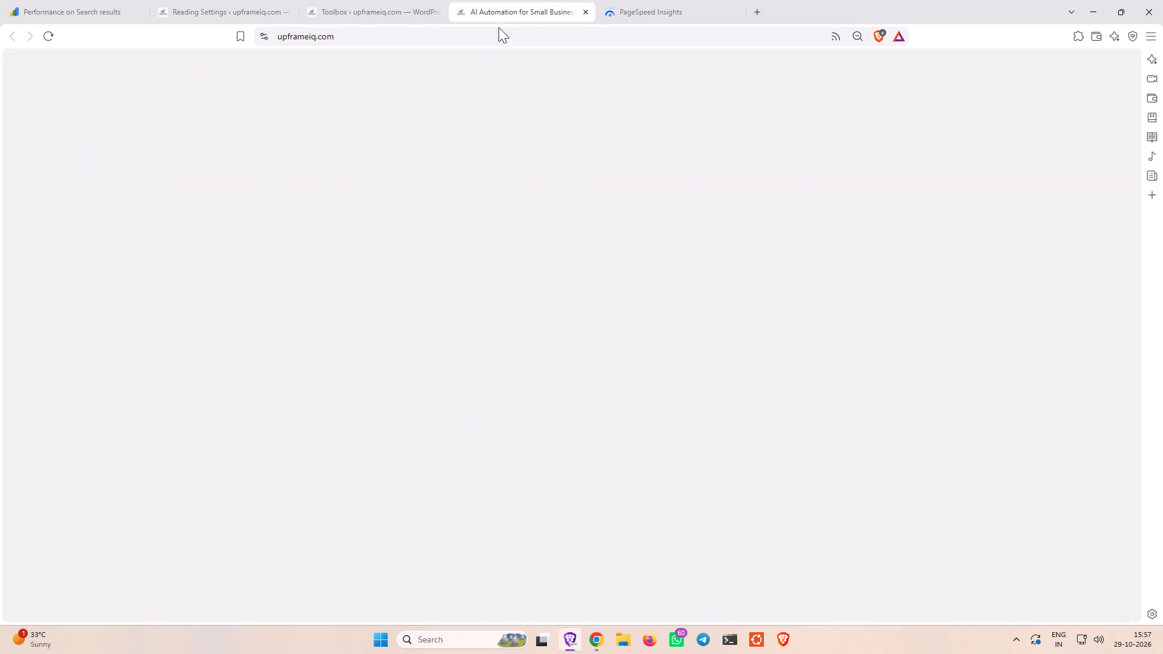
right_click(171, 291)
click(222, 338)
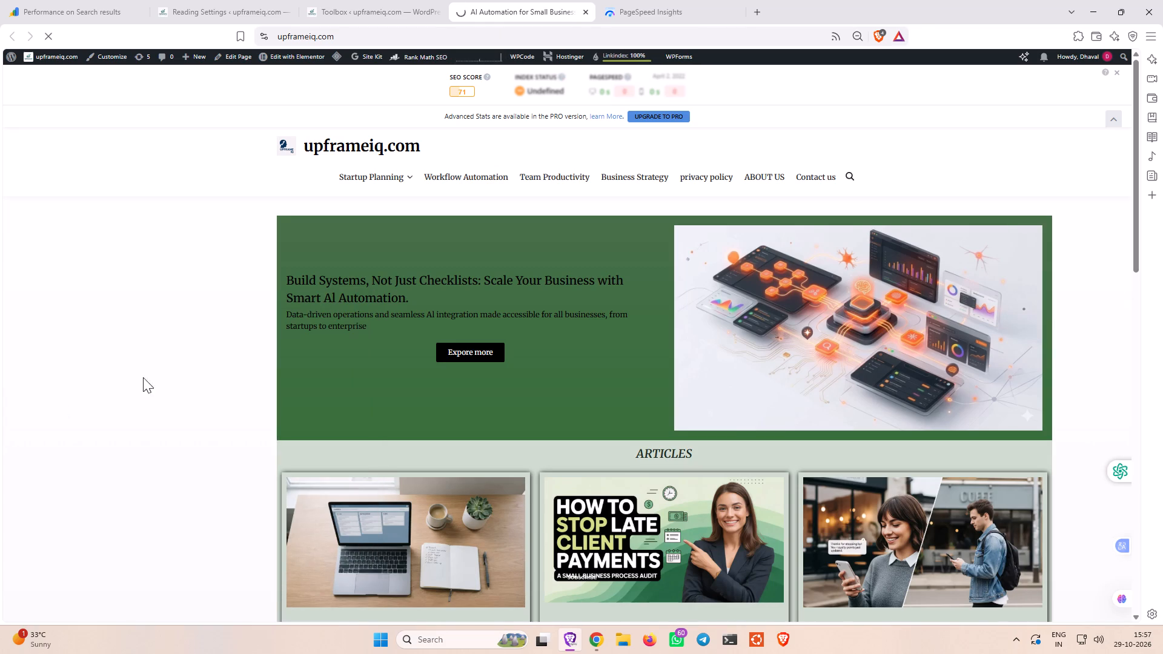
right_click(138, 286)
click(166, 335)
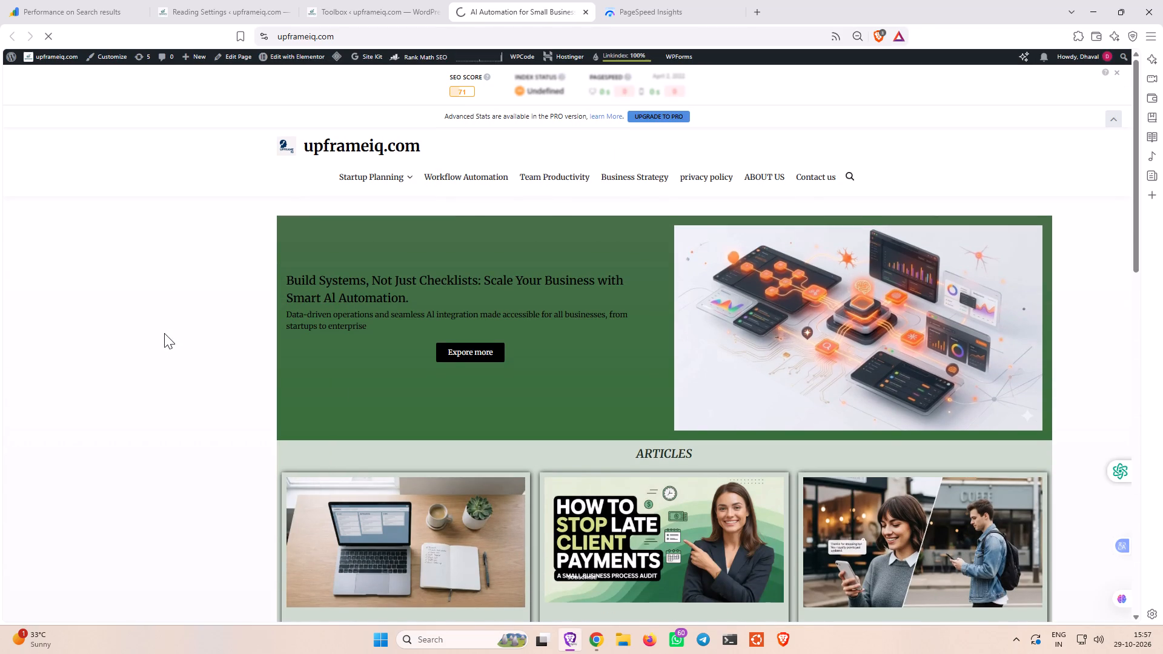
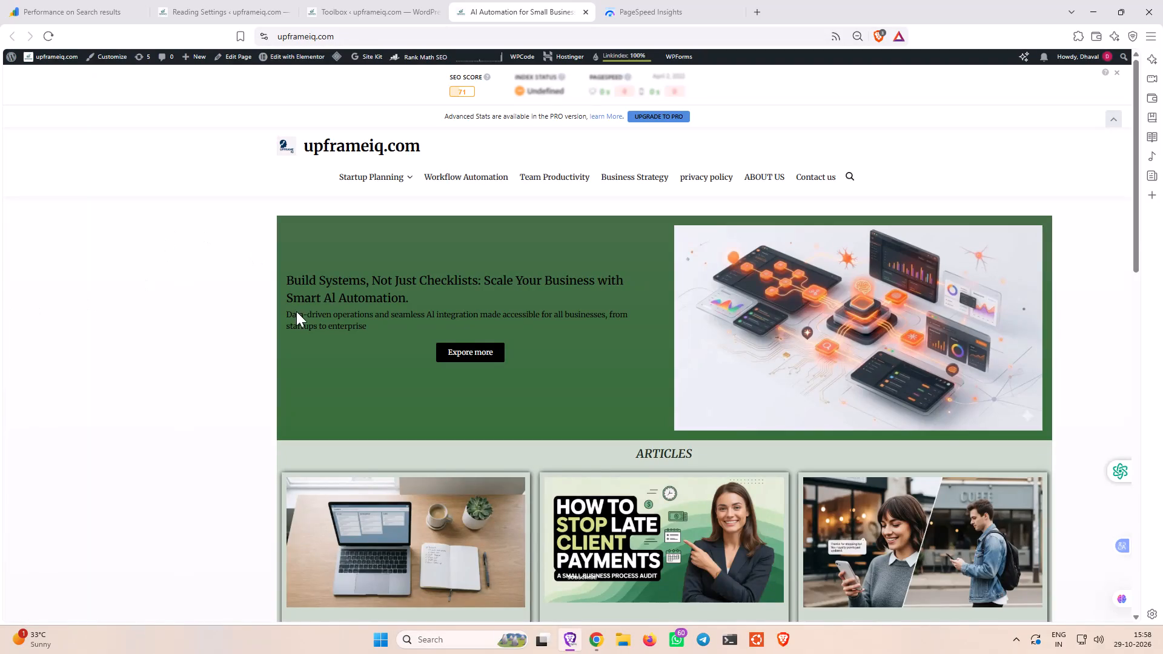
scroll(302, 312, up, 4)
click(672, 15)
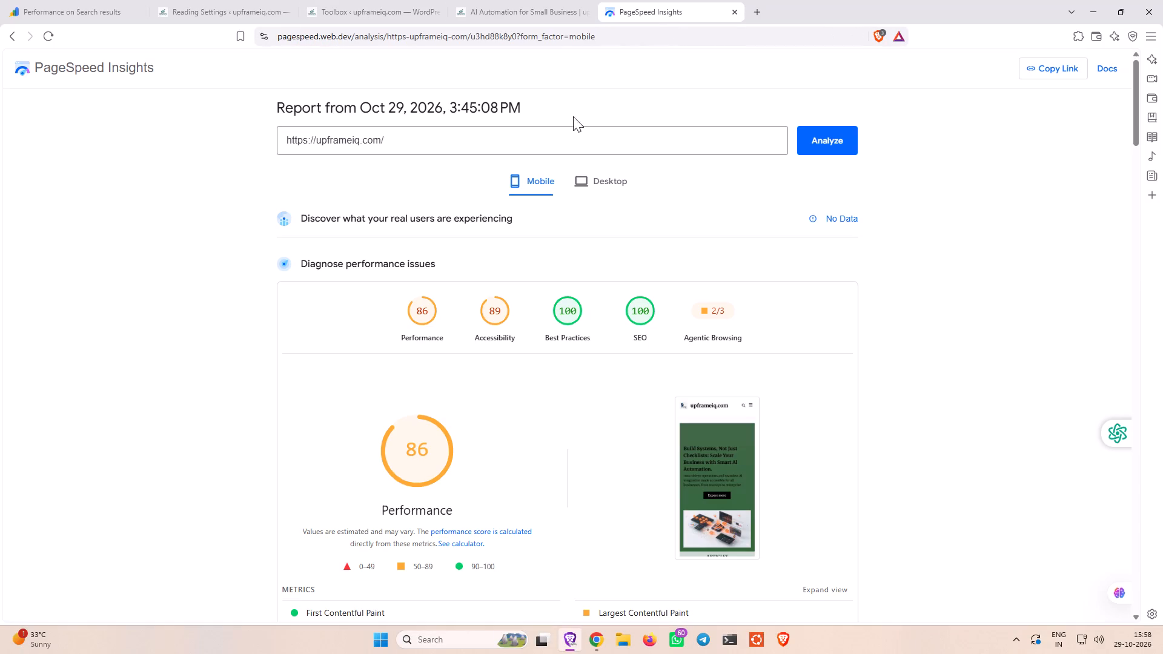
drag(433, 143, 269, 145)
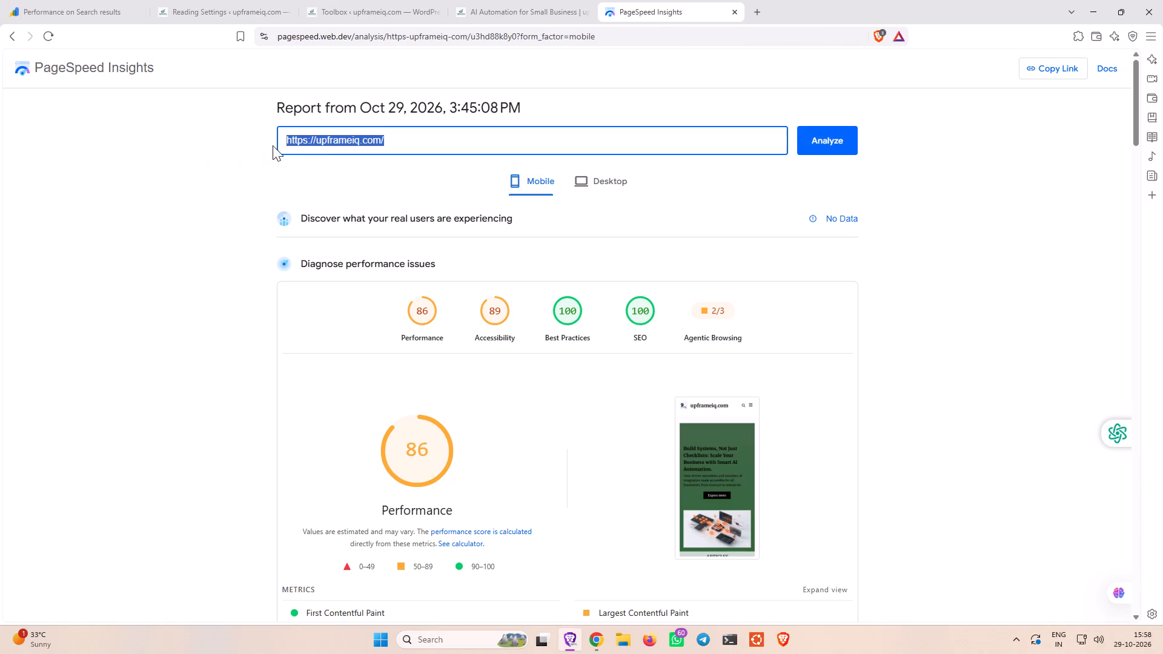
key(BackSpace)
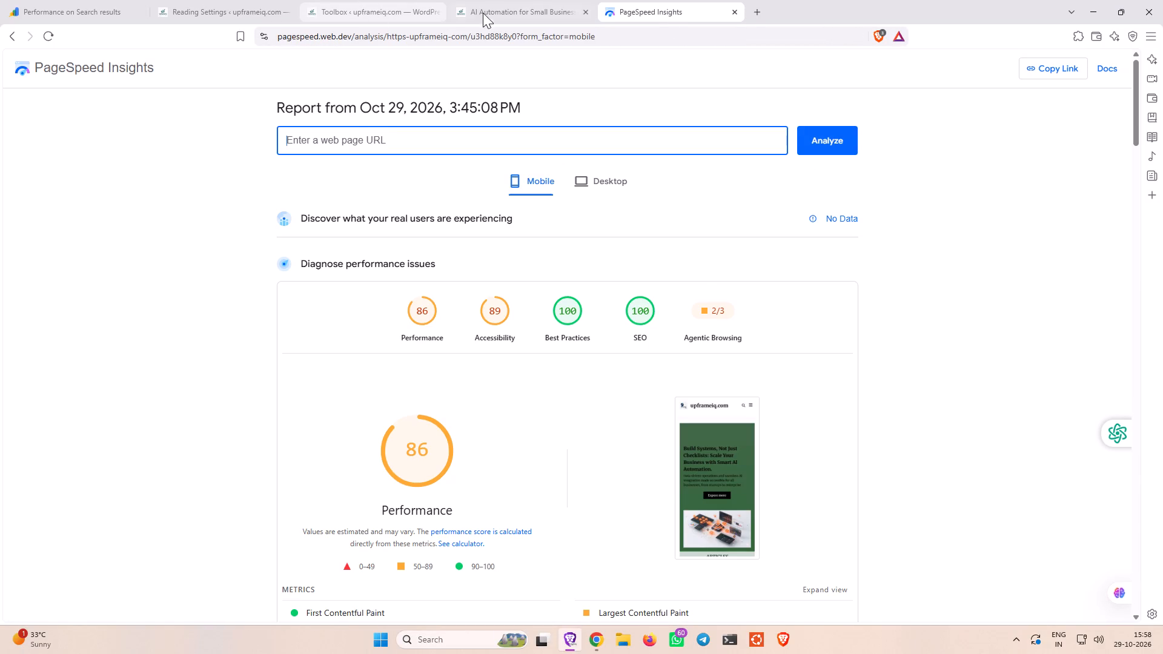
click(489, 14)
right_click(307, 149)
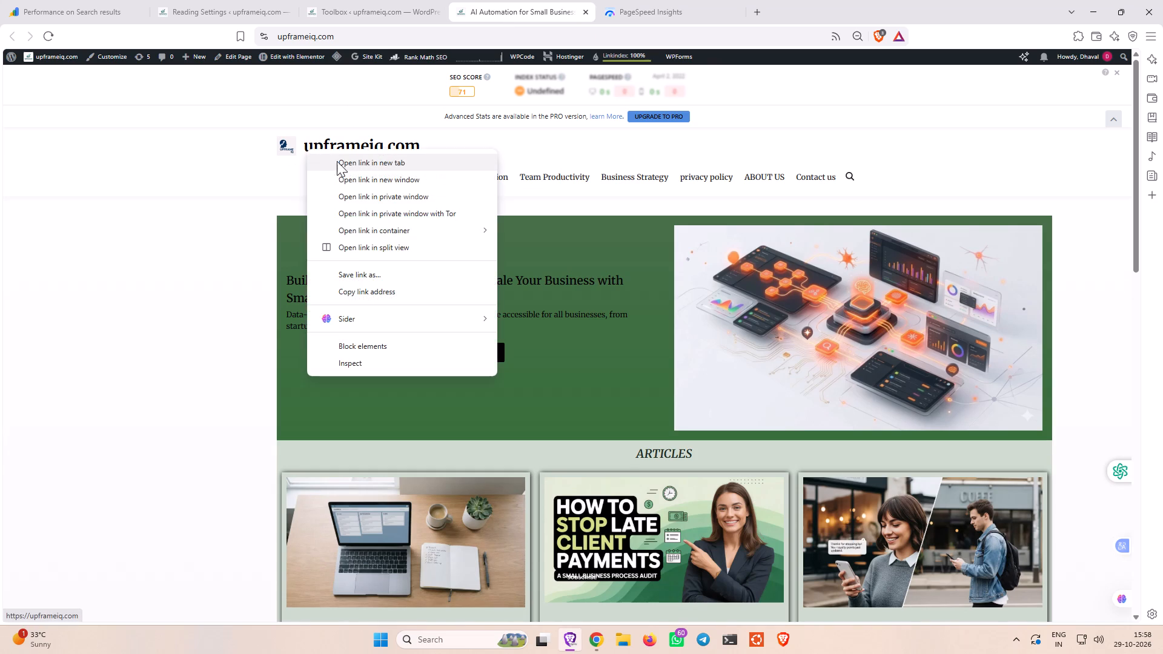
click(348, 164)
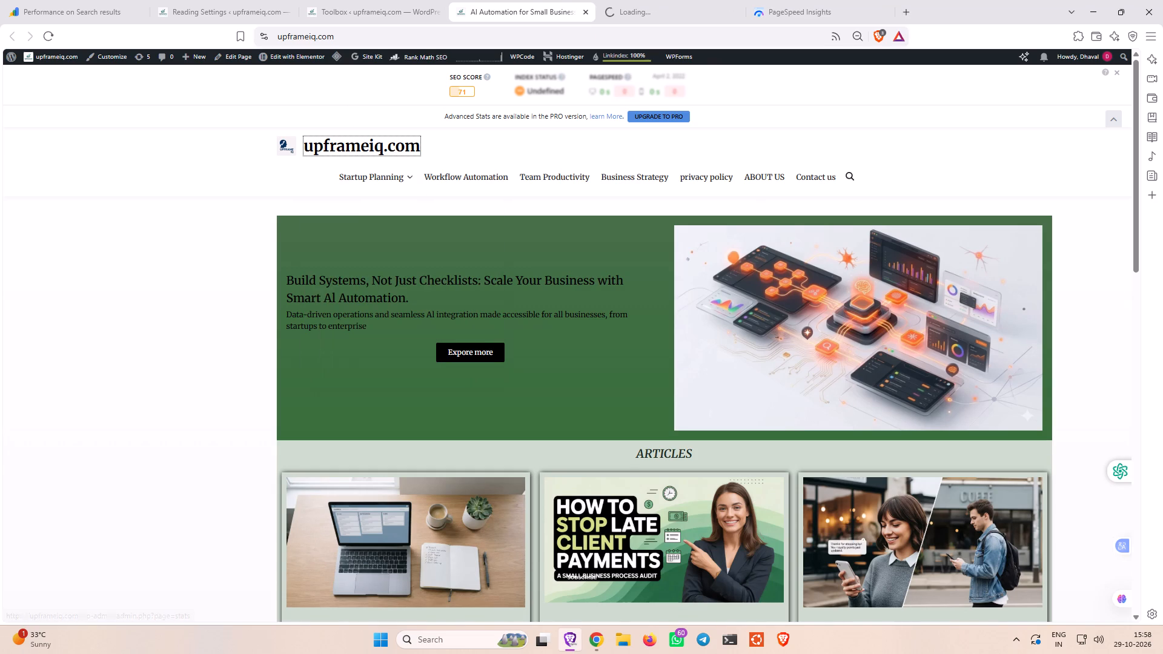
drag(341, 36, 321, 39)
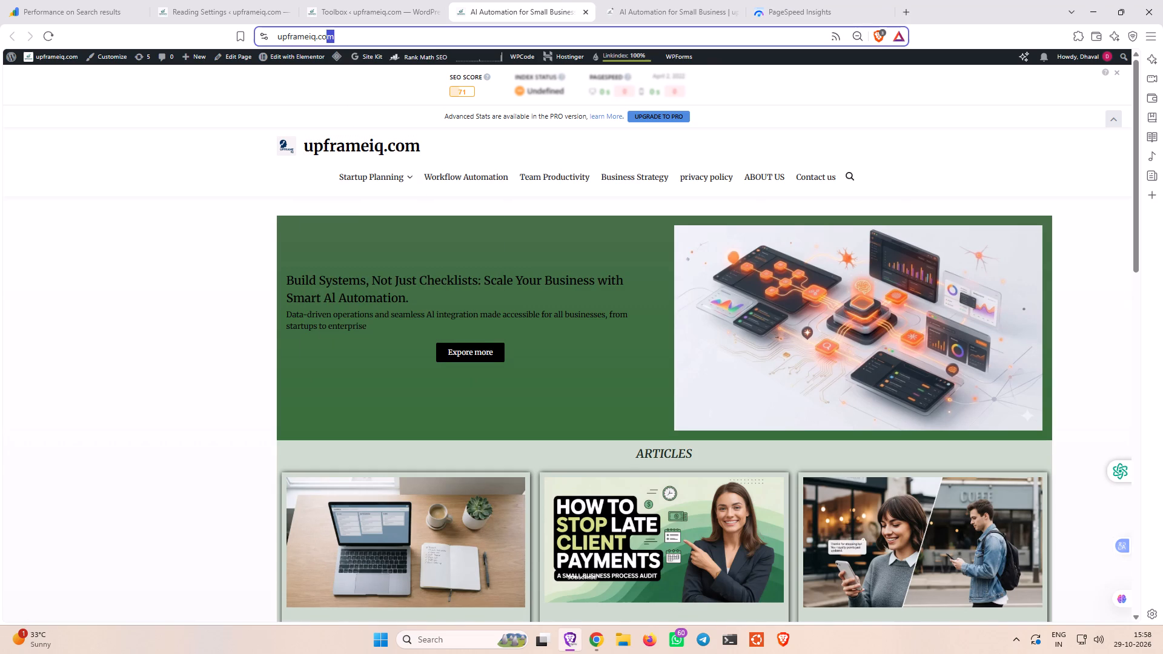
drag(321, 39, 276, 41)
right_click(280, 41)
click(319, 125)
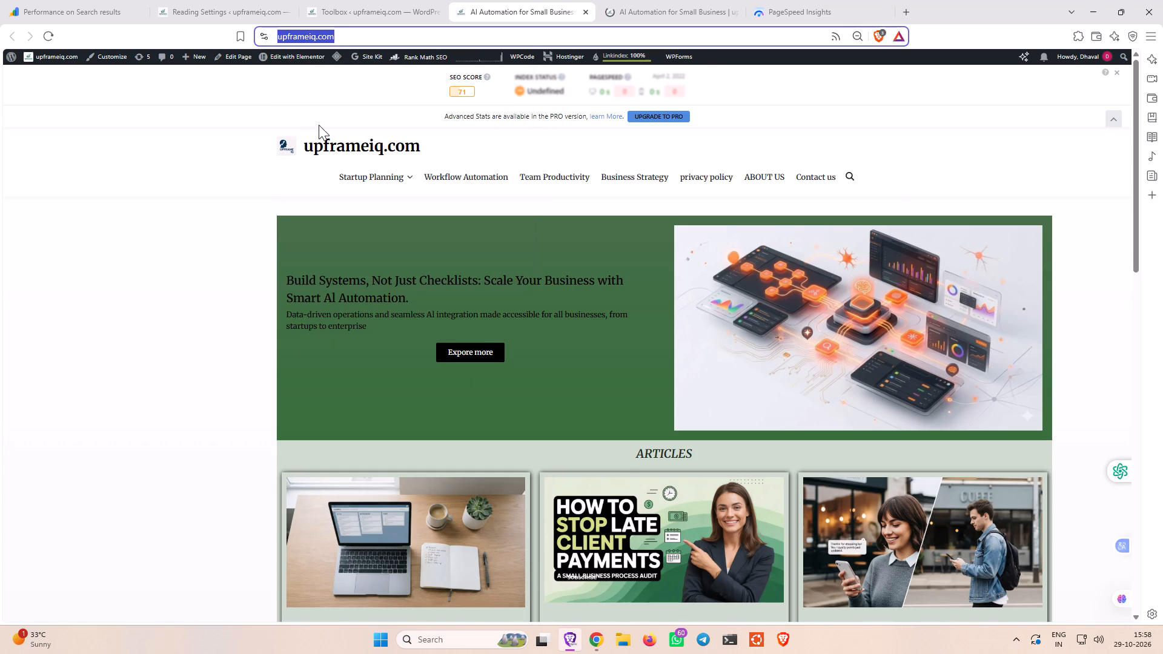
click(734, 13)
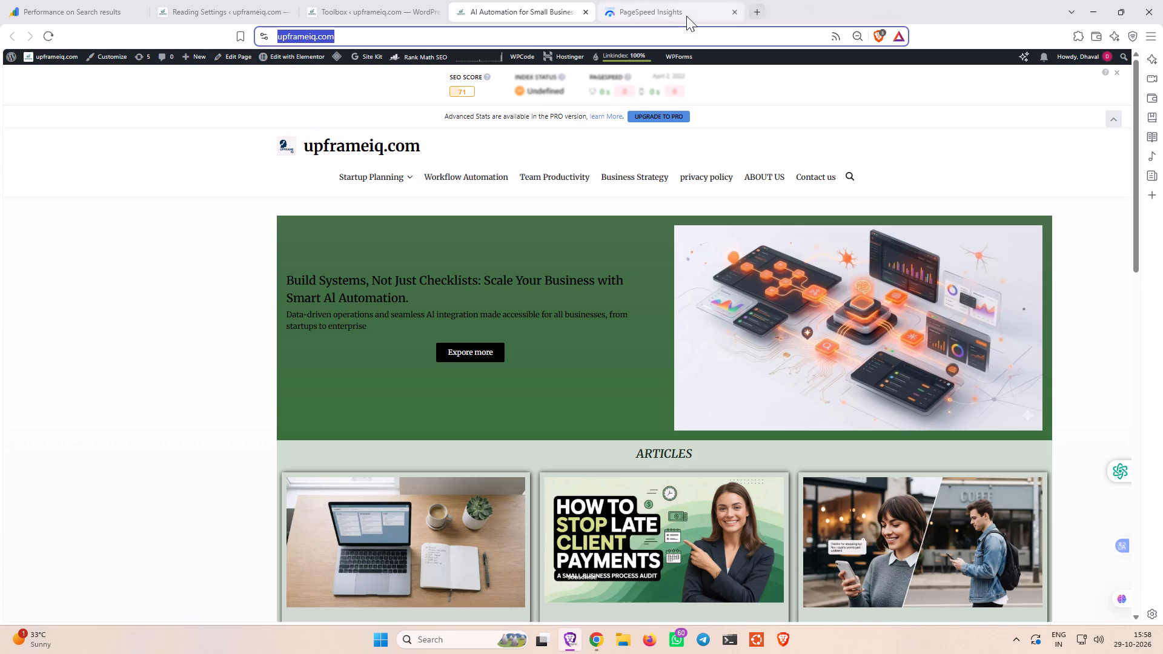
click(686, 16)
click(463, 141)
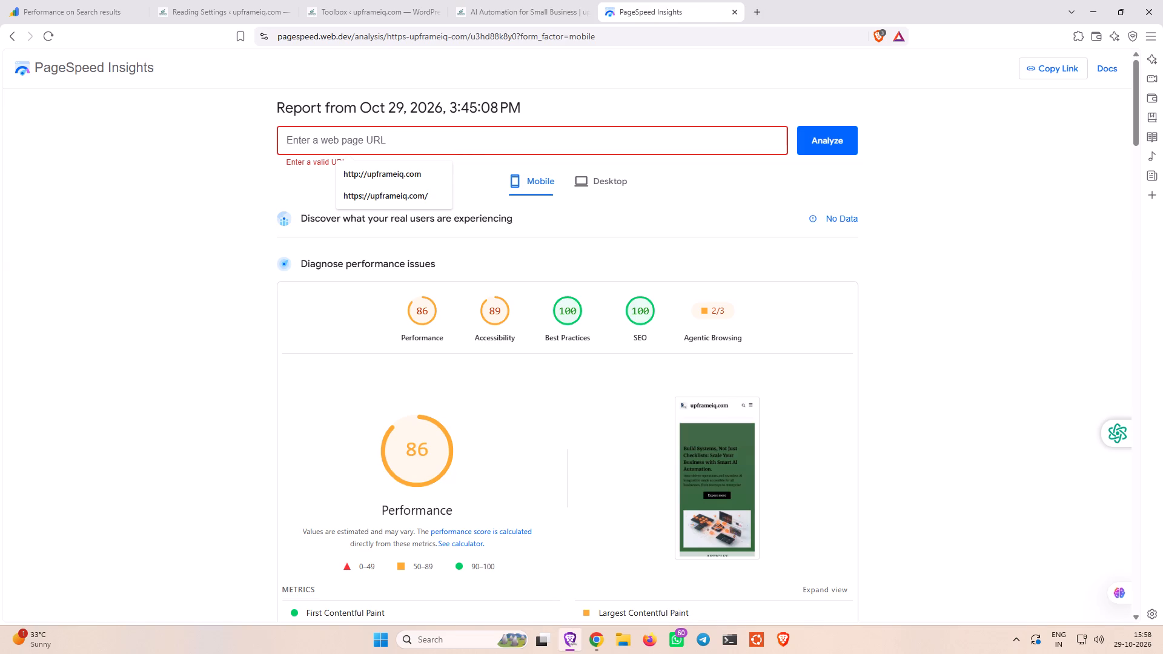
key(ctrl+v)
click(827, 139)
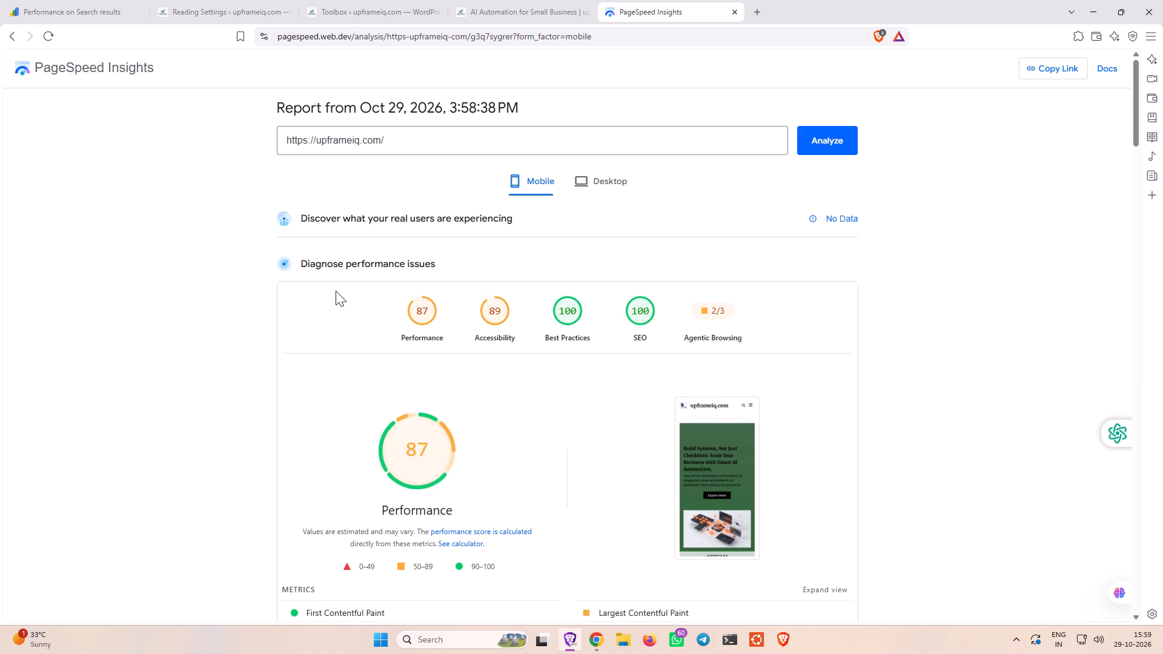
scroll(340, 296, down, 5)
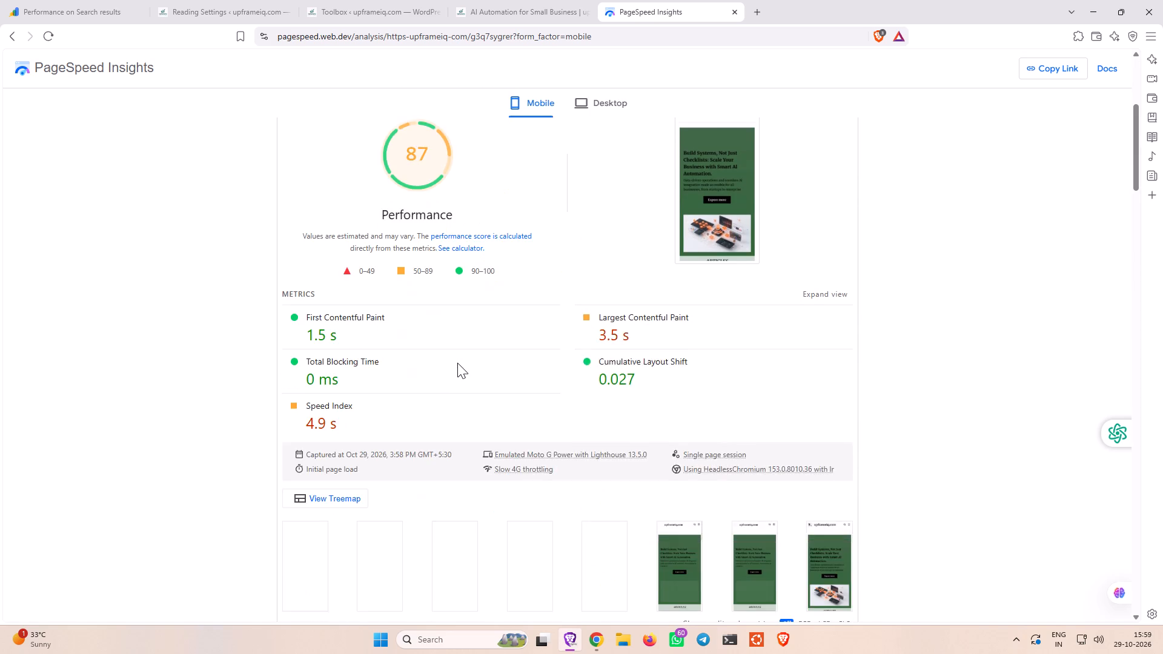
scroll(457, 363, up, 5)
scroll(502, 302, down, 4)
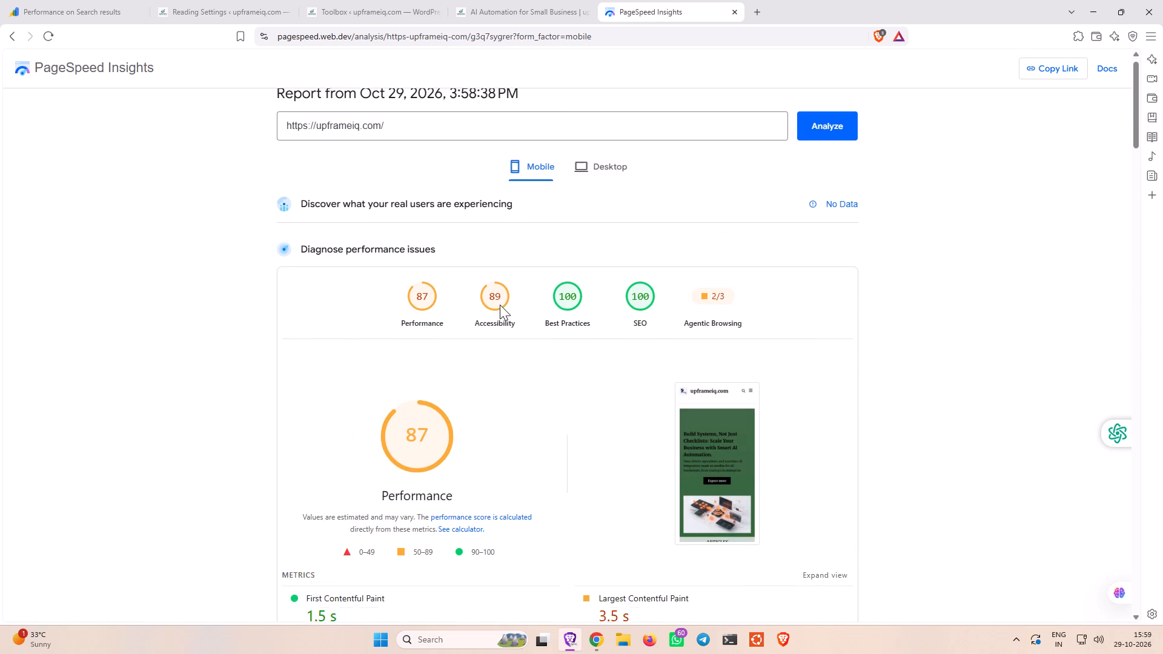
scroll(500, 305, down, 8)
scroll(500, 310, up, 11)
click(609, 125)
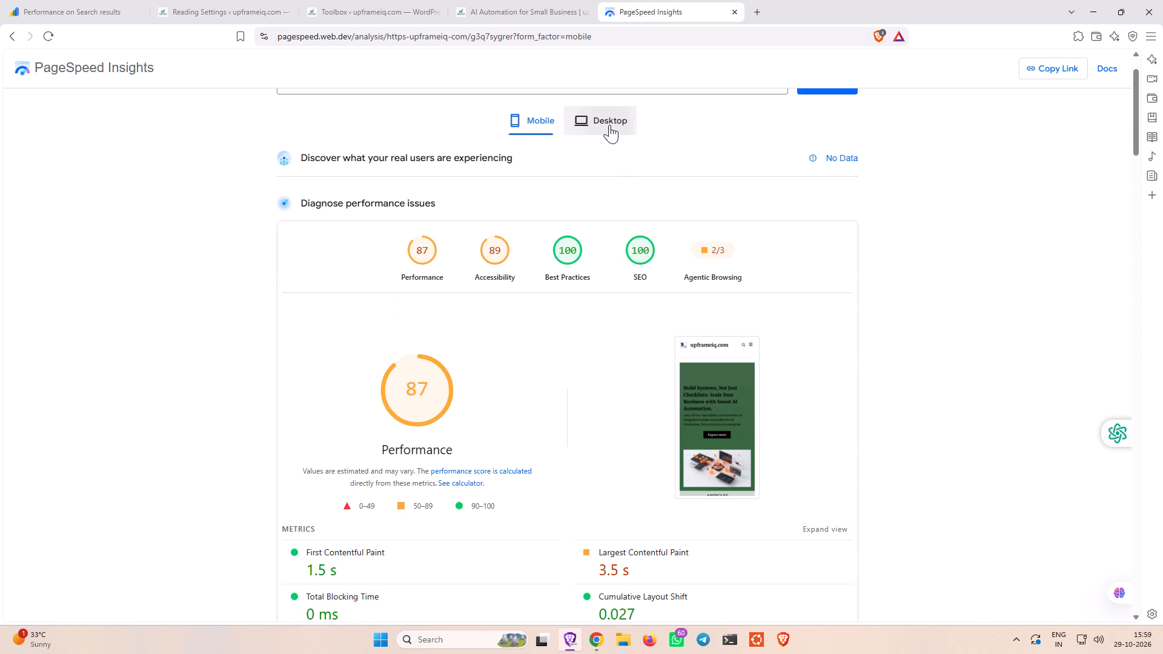
click(535, 124)
scroll(206, 346, down, 9)
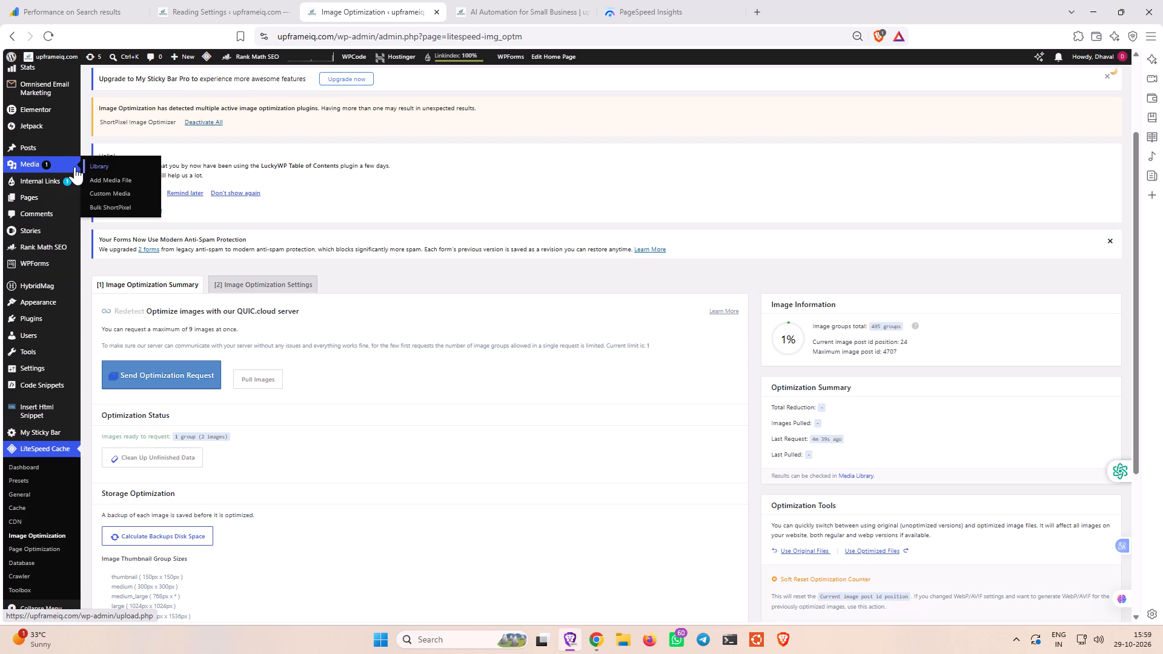
Open Bulk Optimization from the Media Library, dismiss the connection prompt, and look over the image optimization statistics.
click(50, 166)
scroll(136, 355, down, 2)
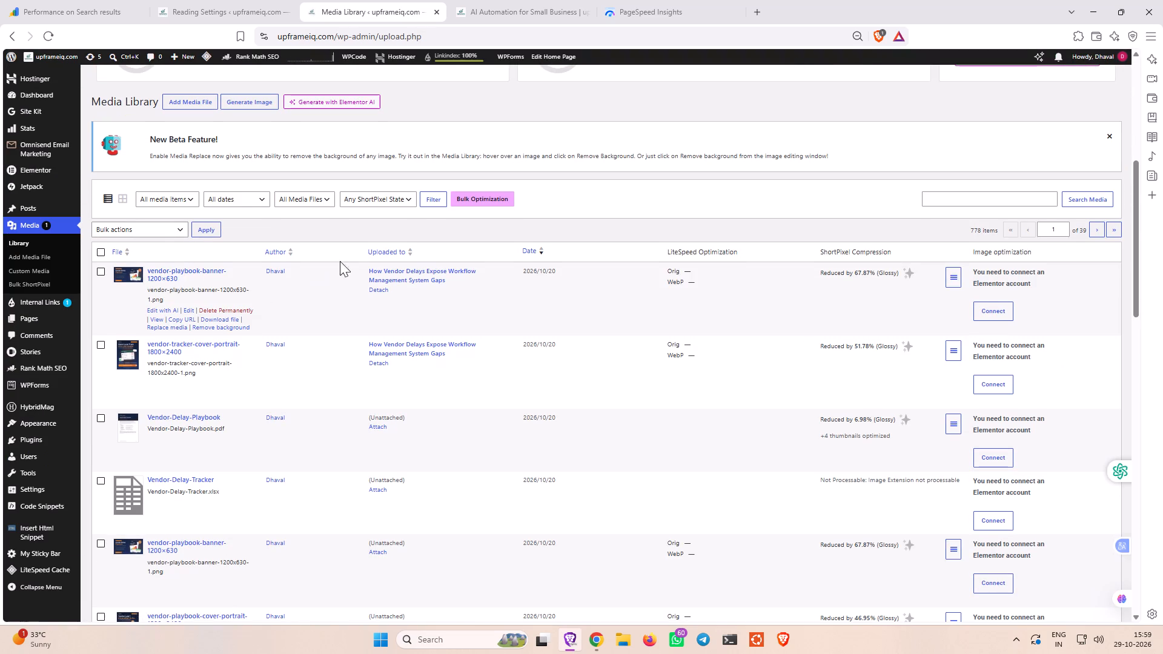
click(487, 199)
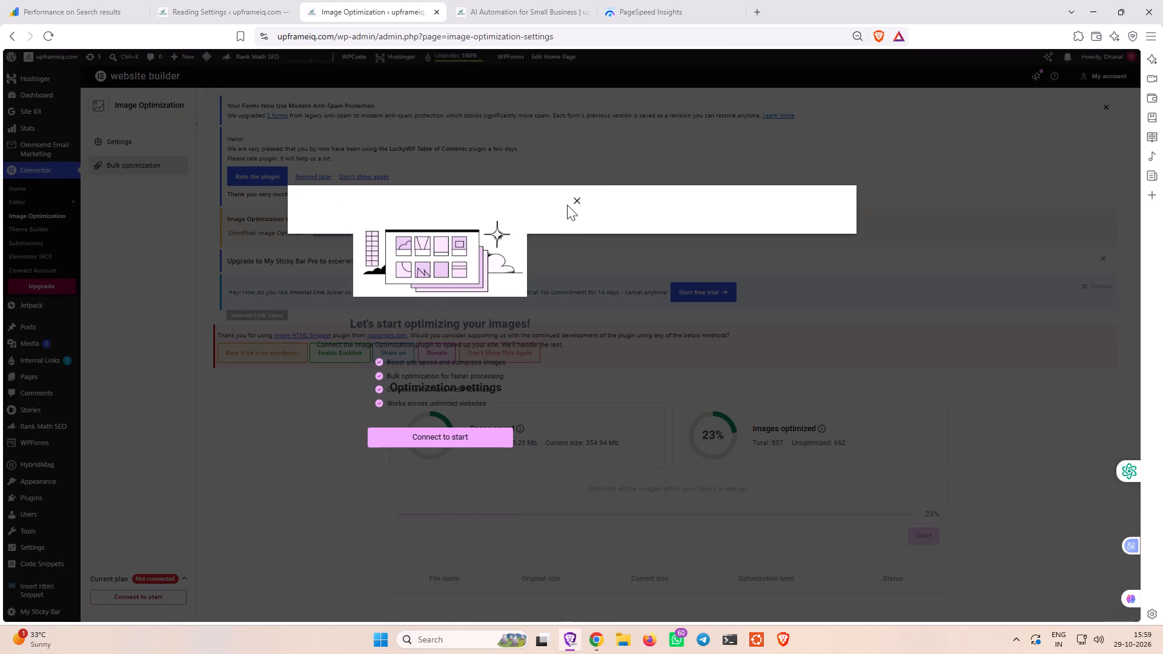
click(576, 202)
scroll(436, 362, down, 2)
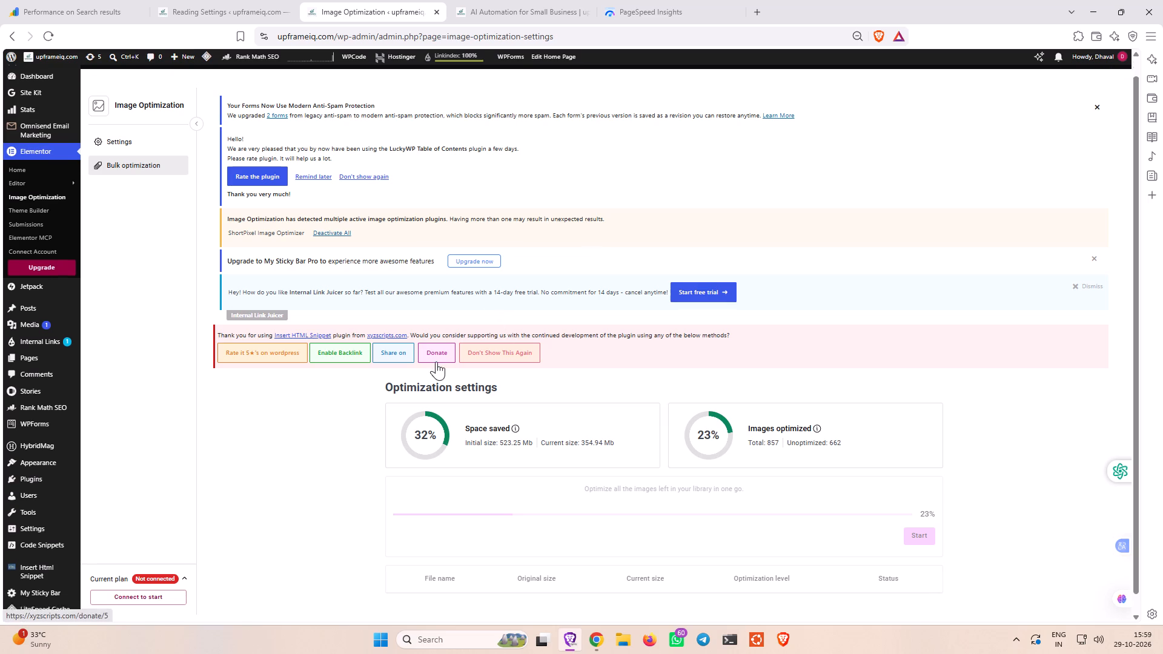
scroll(505, 443, down, 2)
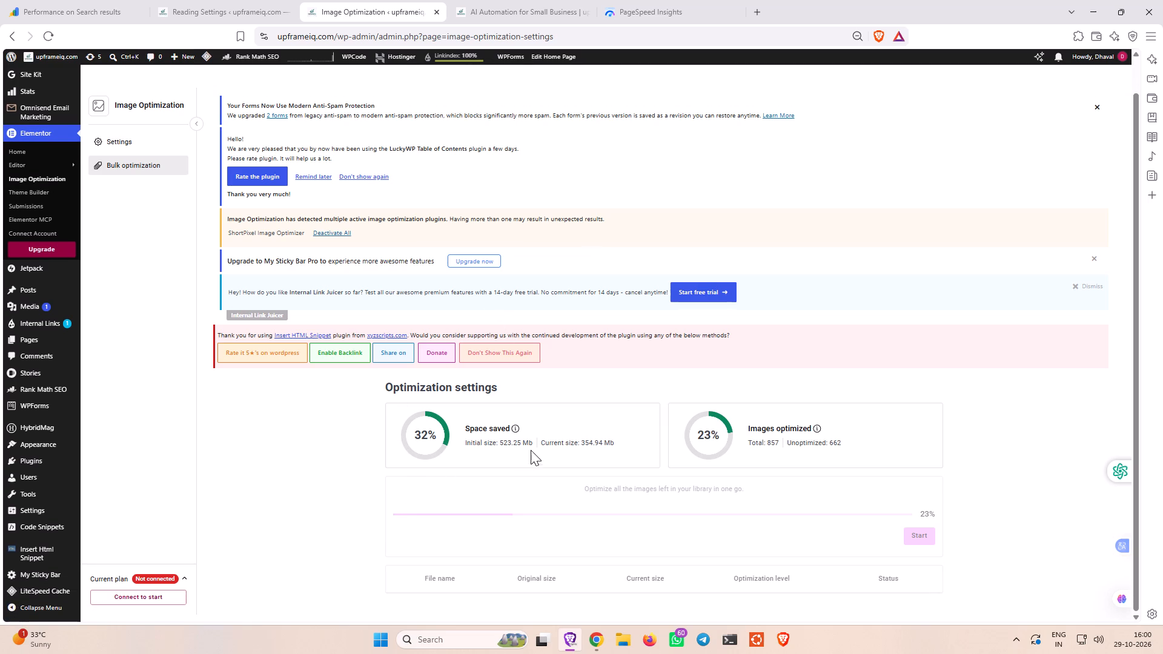
scroll(543, 448, down, 3)
scroll(534, 453, up, 4)
scroll(534, 453, down, 3)
Examine Elementor's Image Optimization settings, including compression level, resizing, metadata, backup and format conversion, reloading the page once.
click(137, 145)
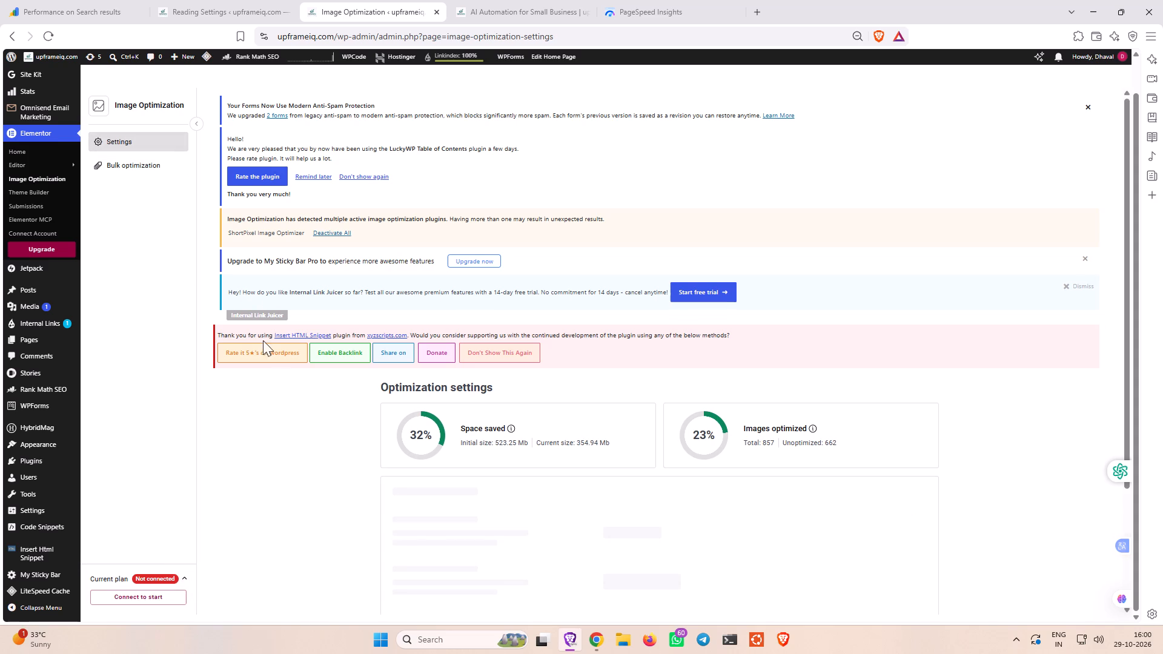
scroll(305, 426, up, 5)
click(152, 107)
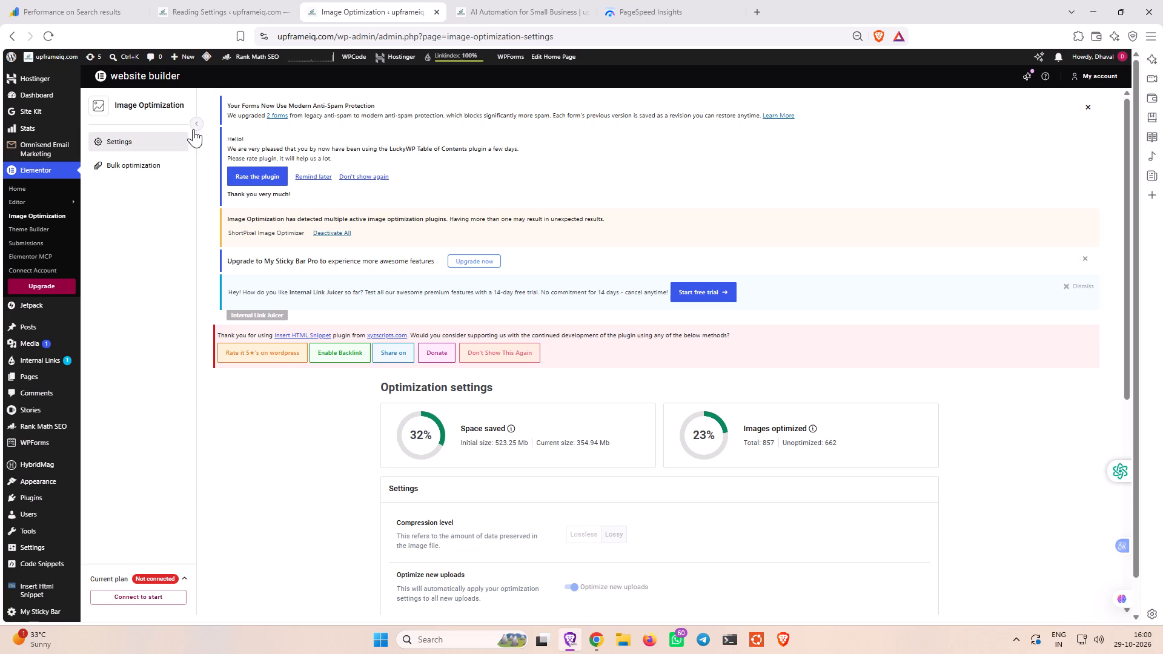
click(197, 127)
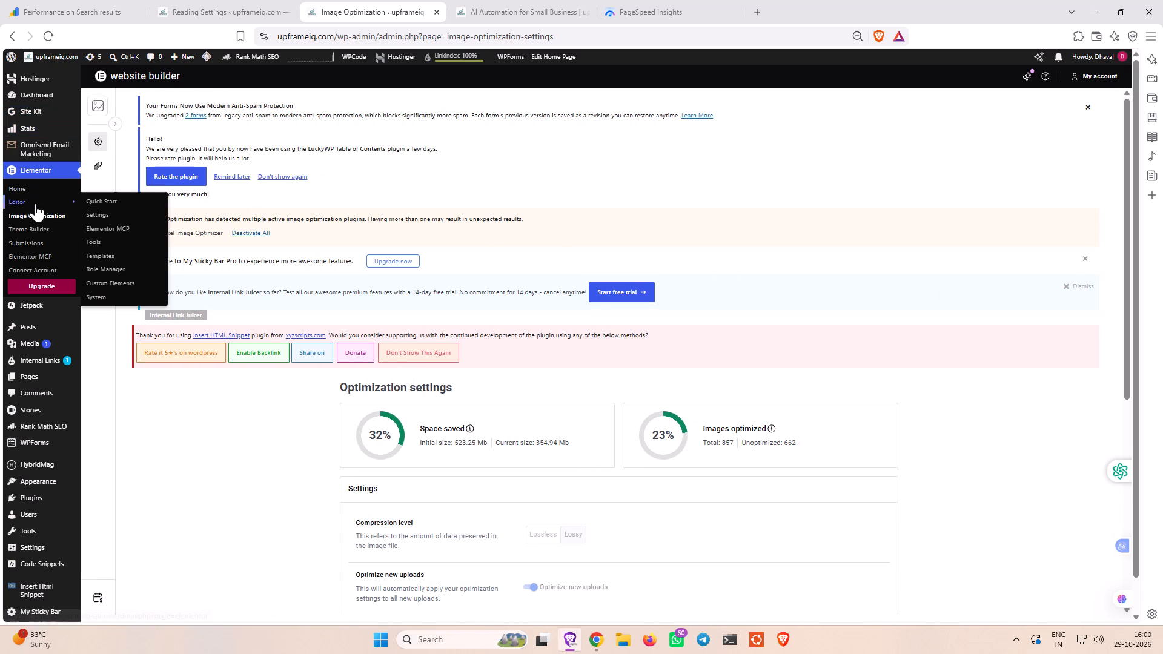
click(35, 219)
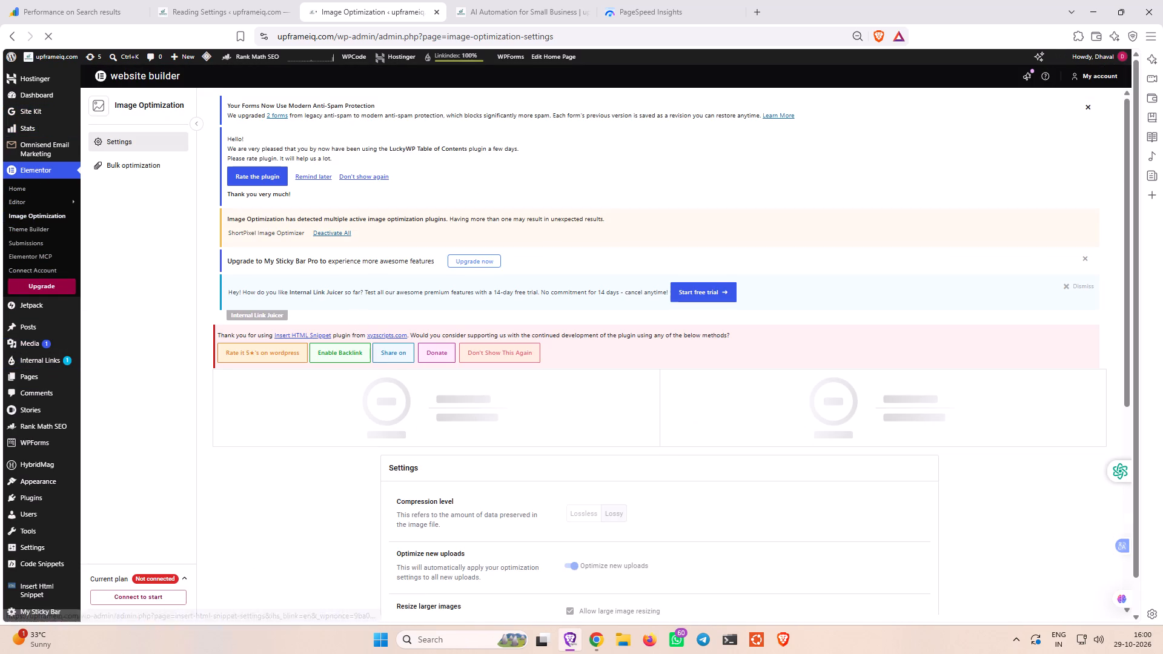
scroll(416, 480, down, 5)
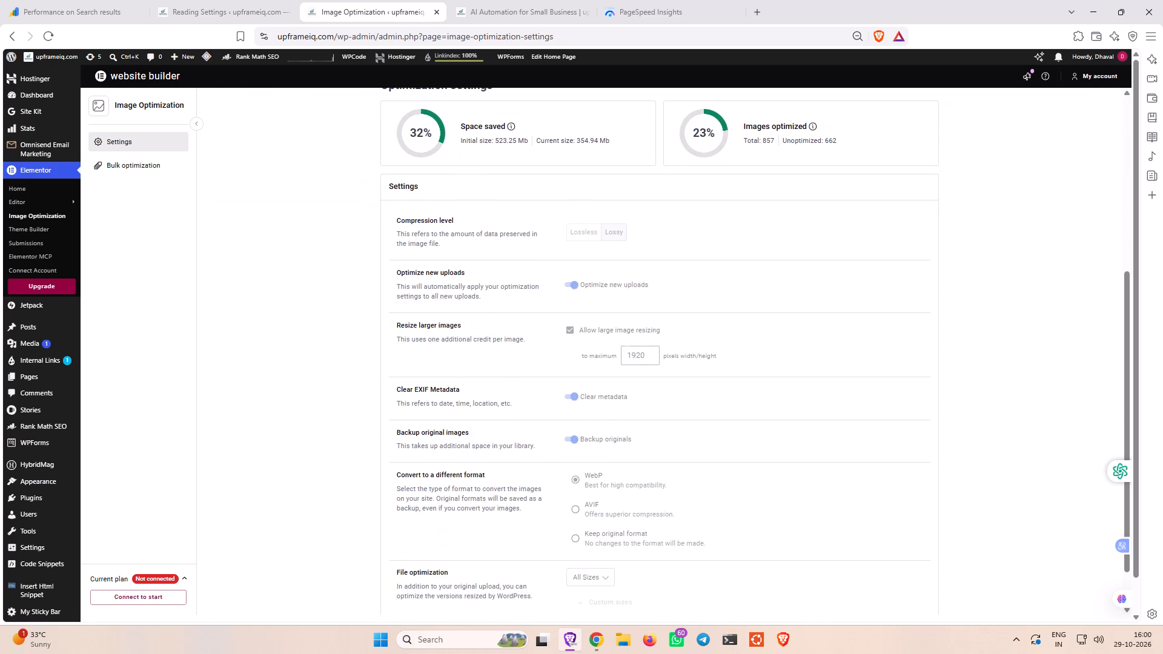
scroll(424, 463, up, 3)
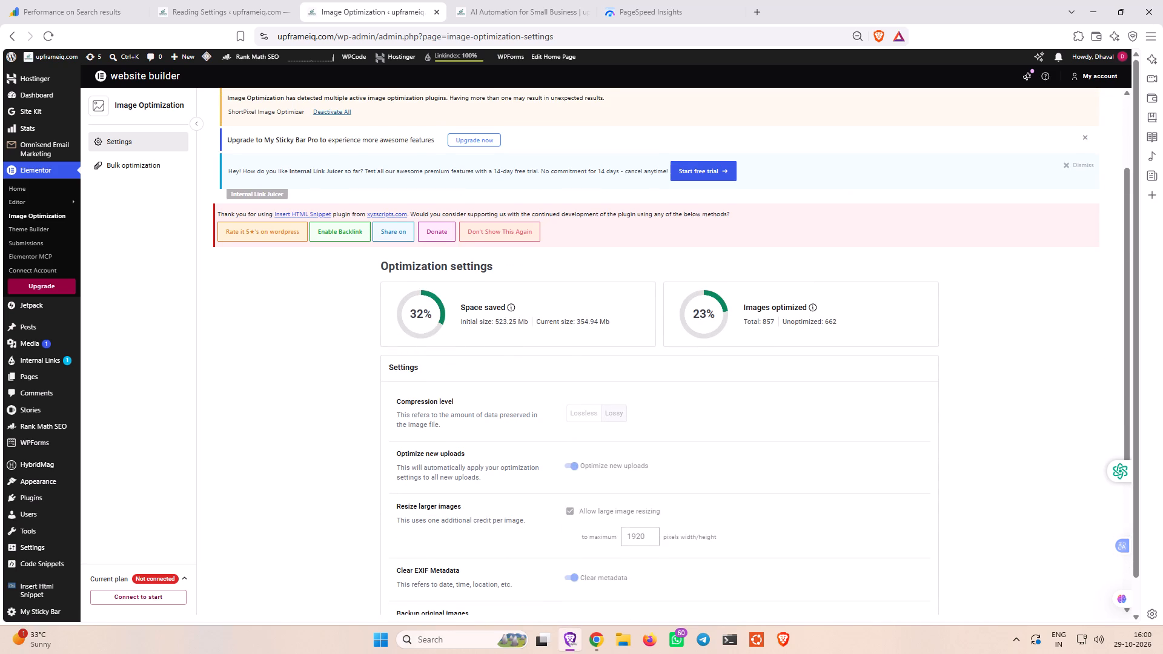
click(573, 313)
scroll(571, 329, up, 3)
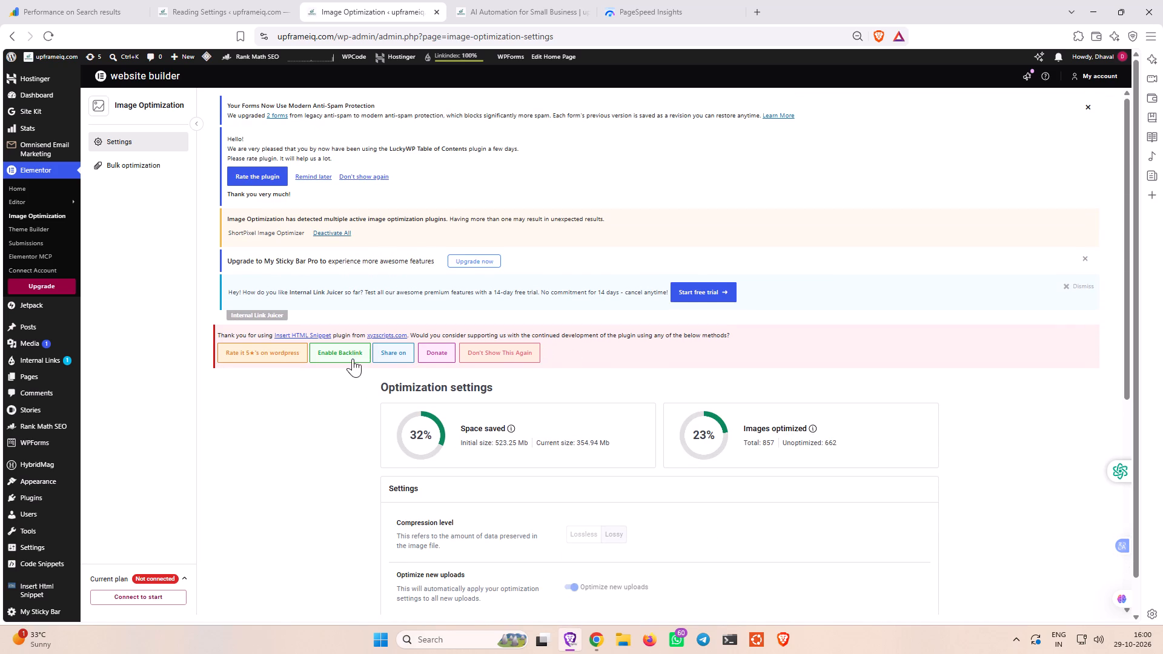
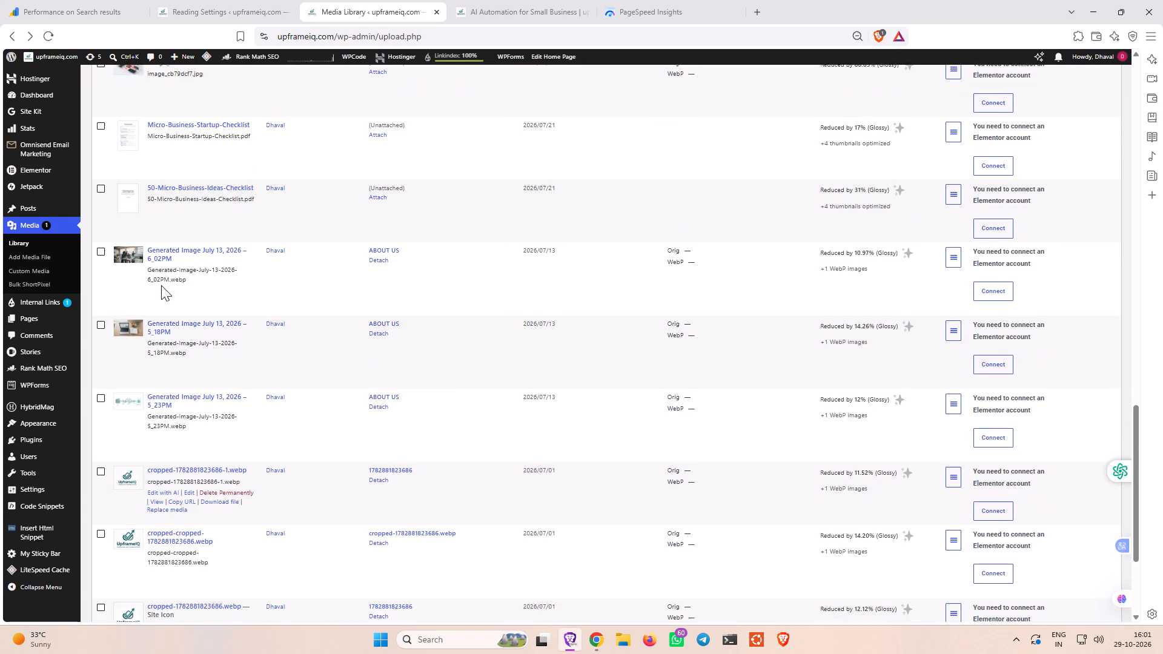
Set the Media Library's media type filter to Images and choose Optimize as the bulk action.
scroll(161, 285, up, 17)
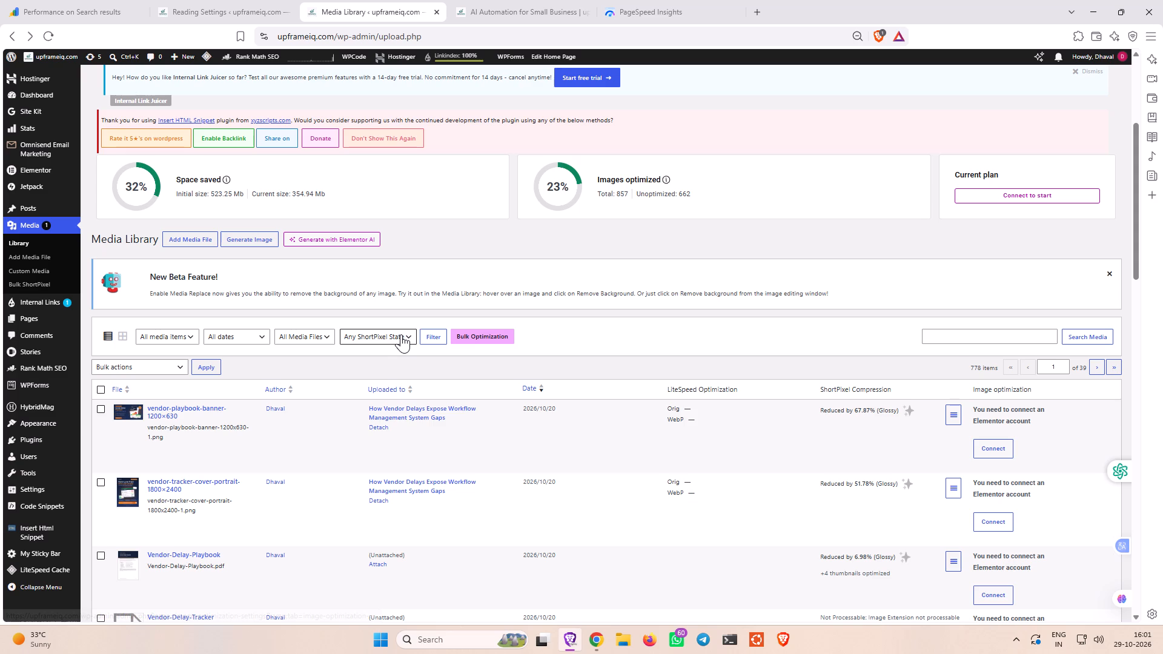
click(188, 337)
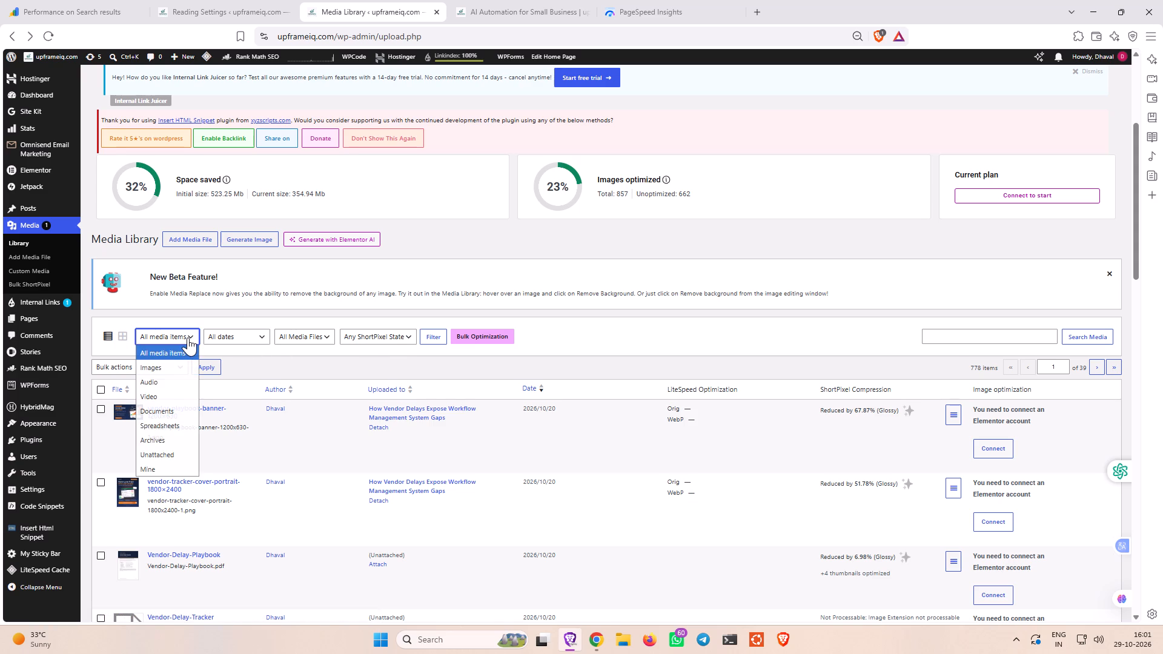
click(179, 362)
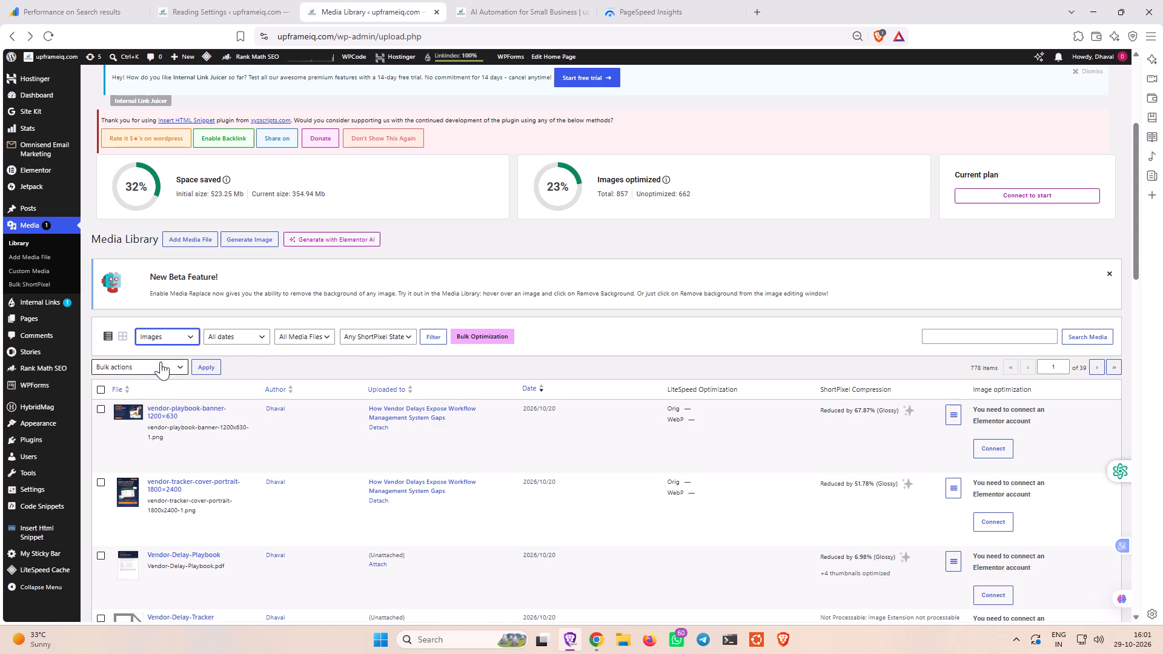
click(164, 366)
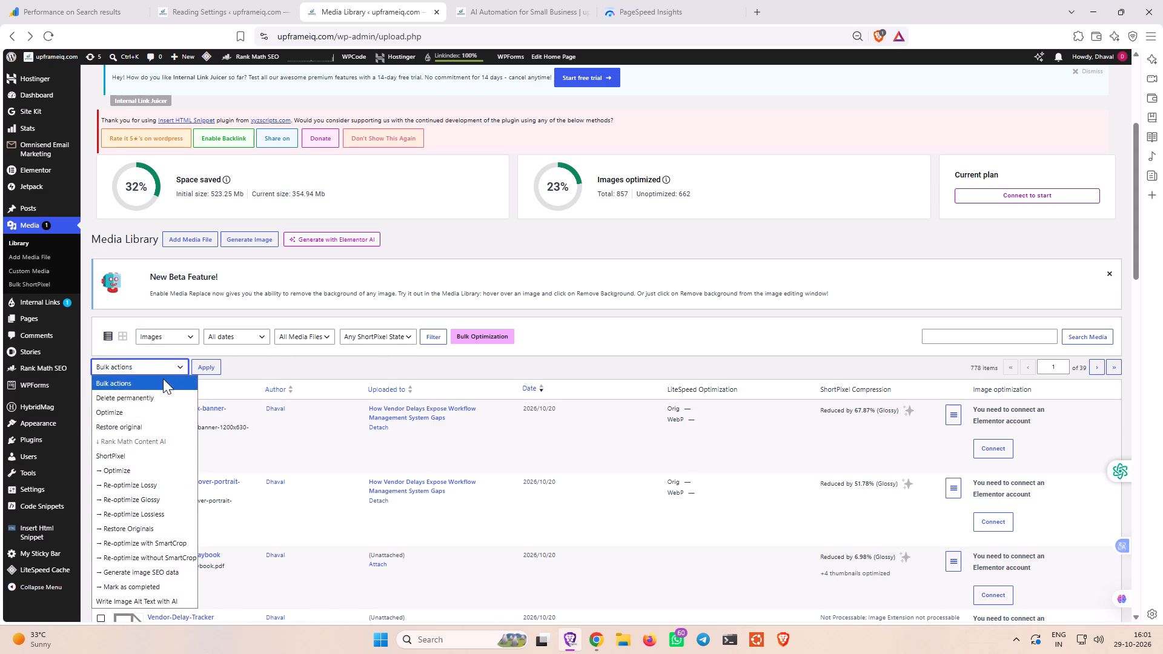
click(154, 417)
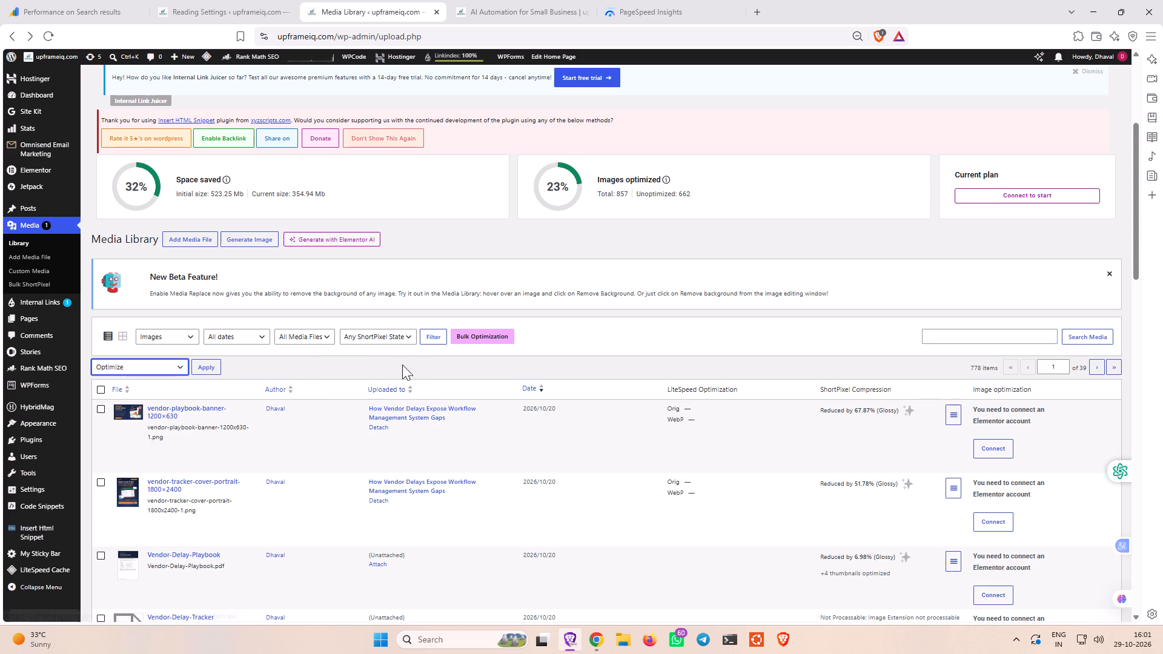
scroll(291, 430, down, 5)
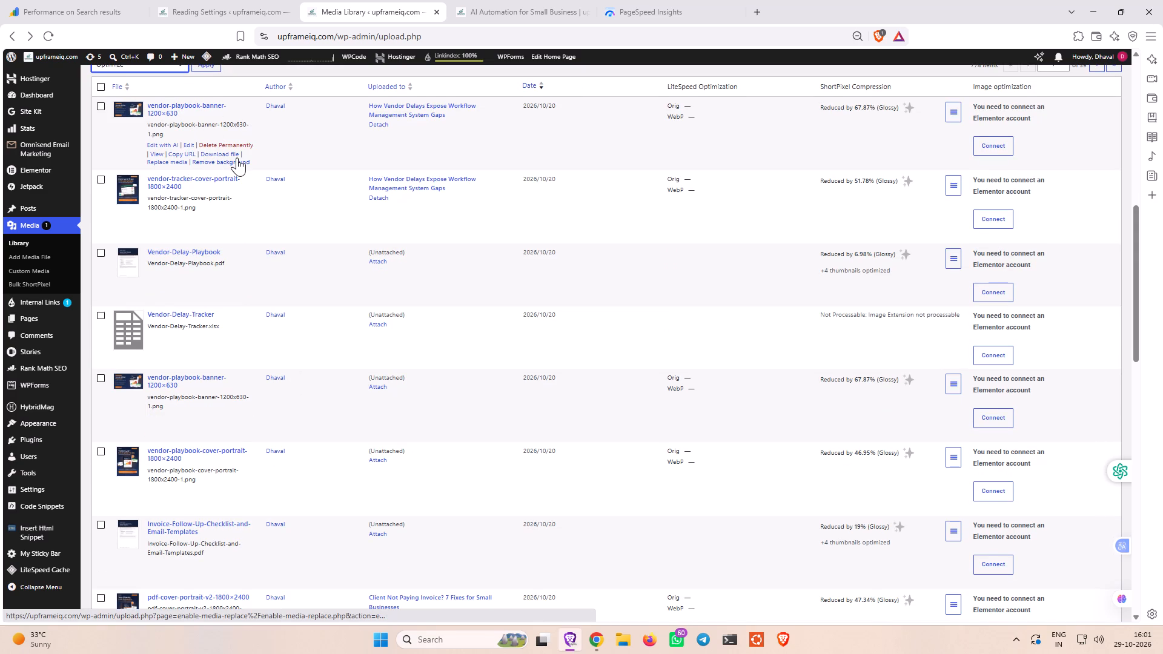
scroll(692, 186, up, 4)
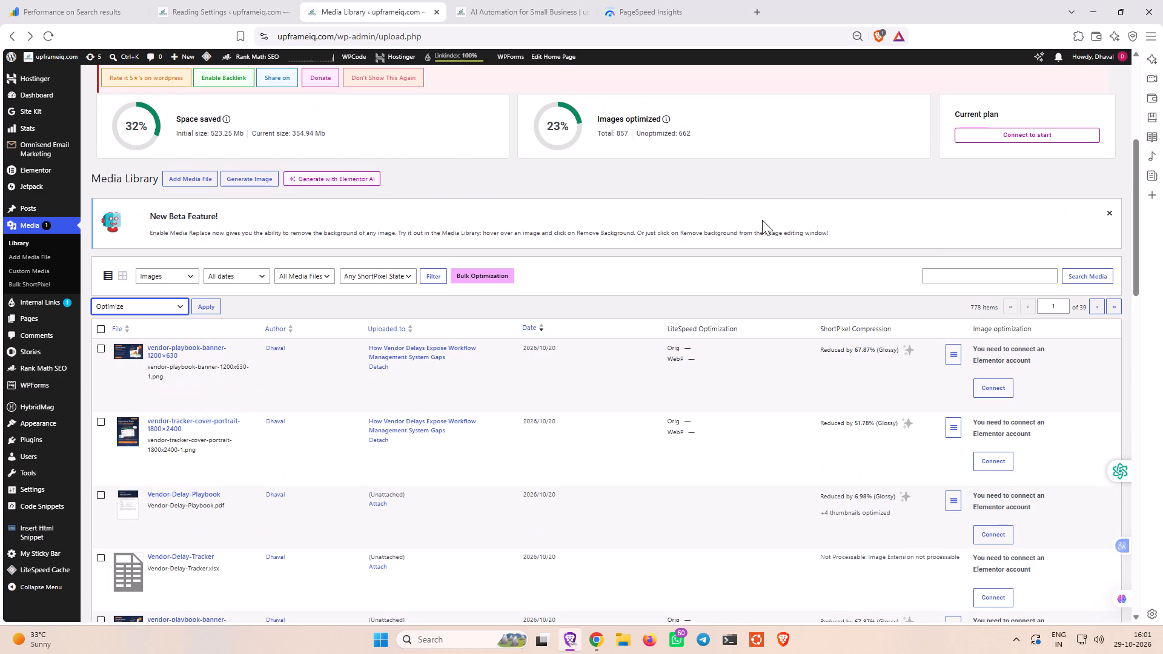
Open Bulk Optimization from the Media Library and check the image optimization statistics and progress area.
click(462, 274)
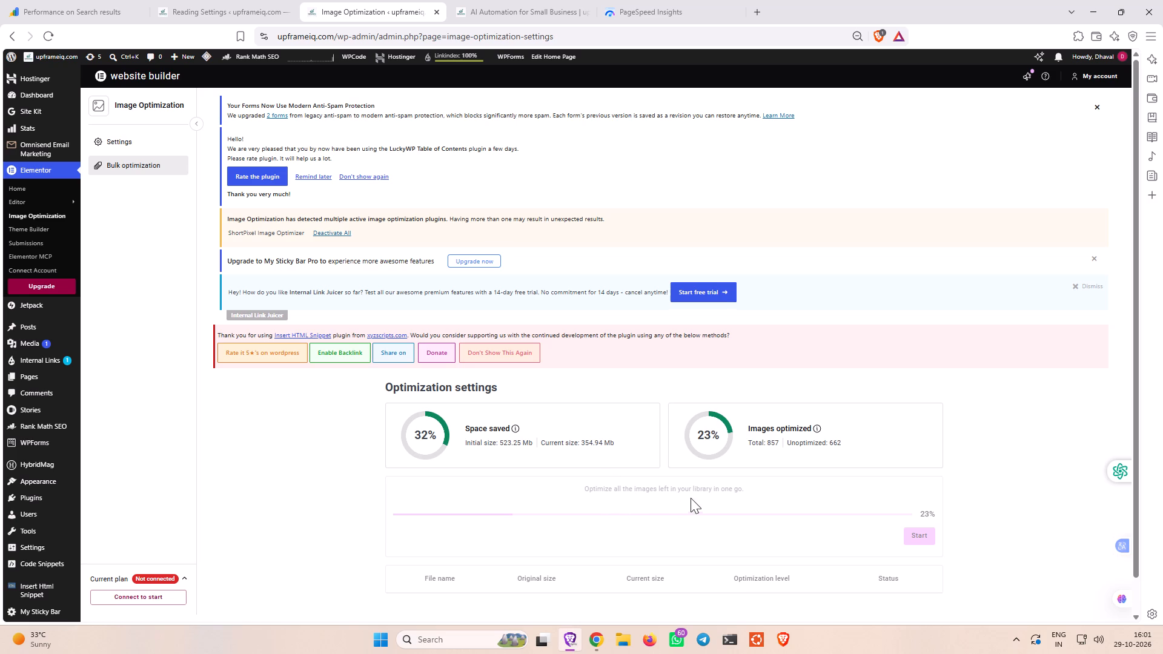
scroll(660, 478, down, 5)
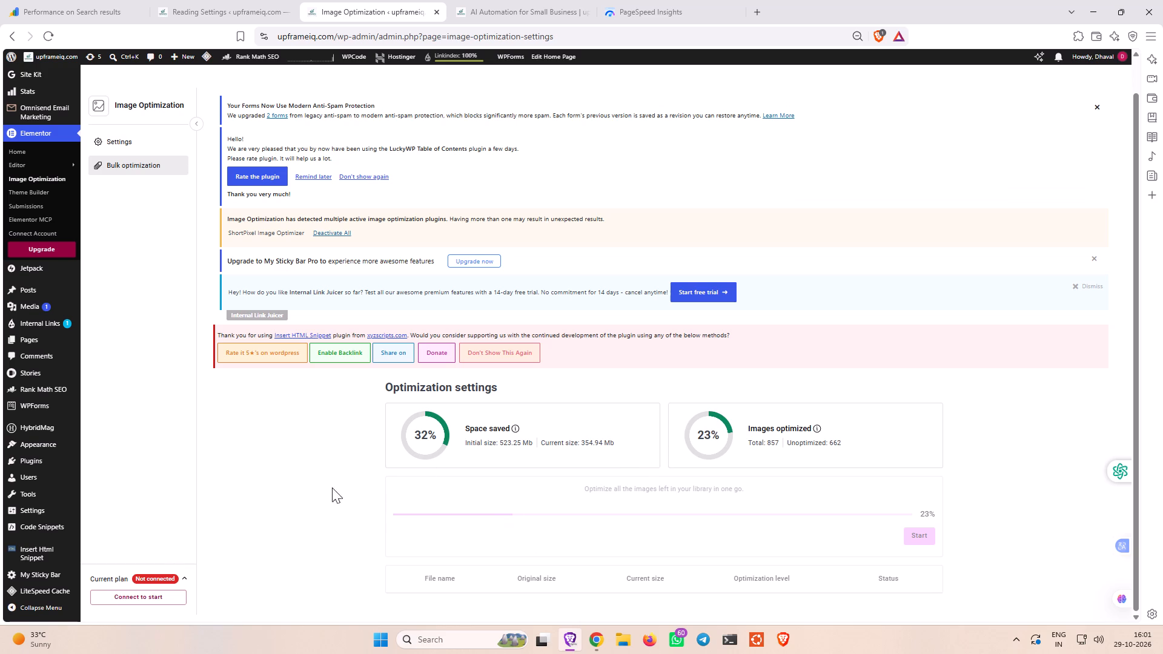
scroll(488, 481, down, 4)
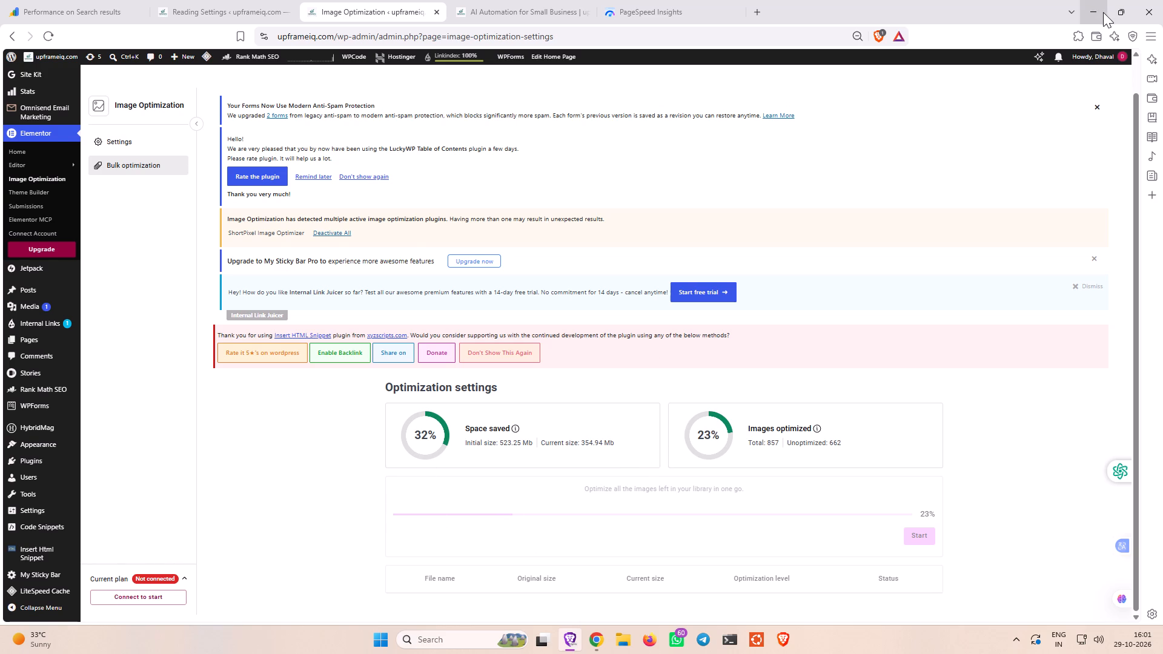
Minimize the Brave Nightly window and close the Google Chrome window to return to the desktop.
click(1103, 12)
click(1150, 12)
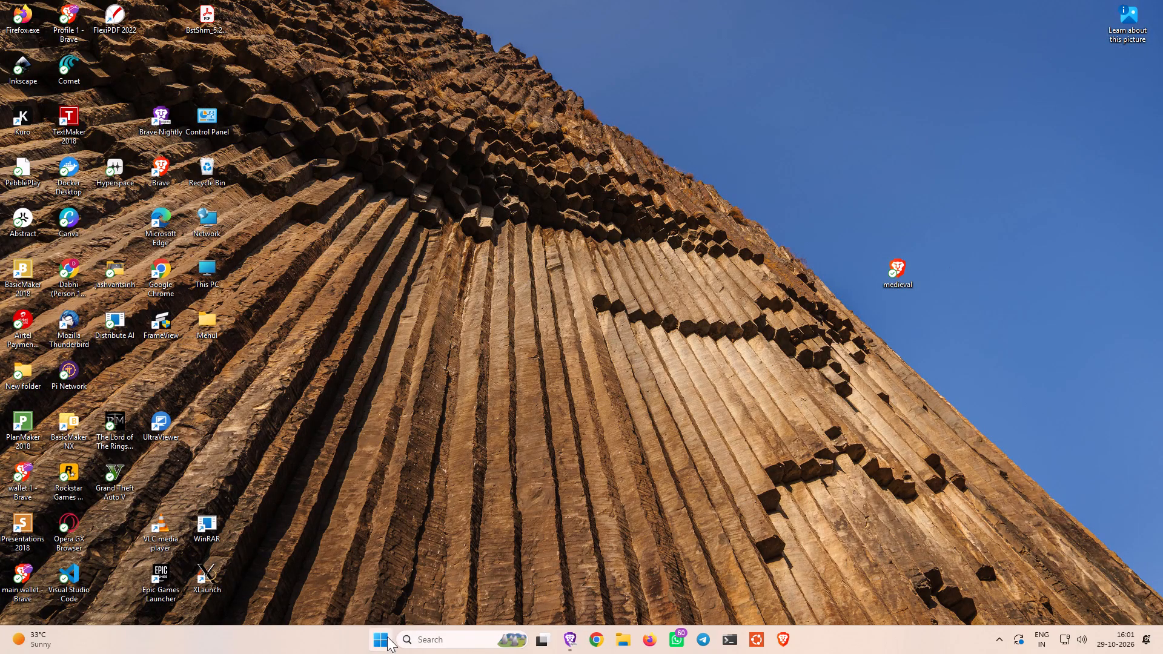
Open the Windows power options.
click(387, 636)
click(800, 601)
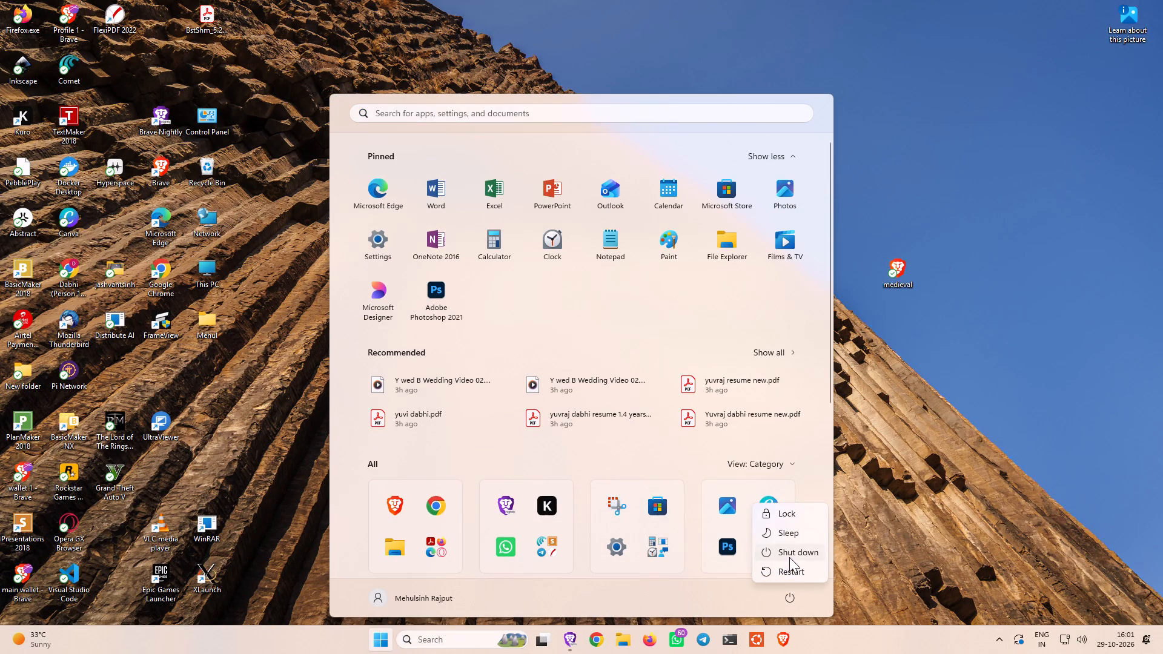